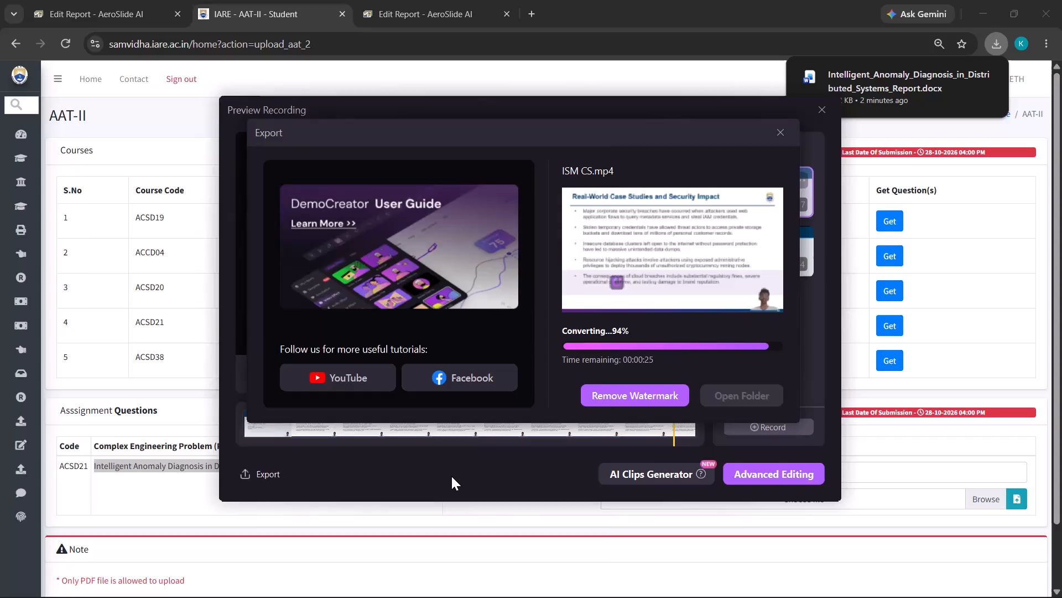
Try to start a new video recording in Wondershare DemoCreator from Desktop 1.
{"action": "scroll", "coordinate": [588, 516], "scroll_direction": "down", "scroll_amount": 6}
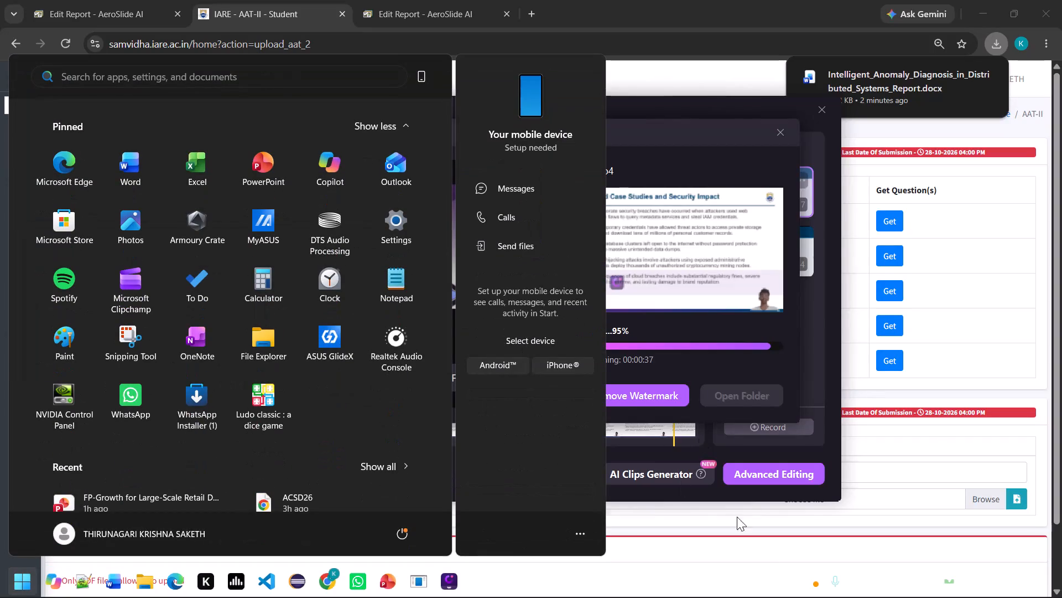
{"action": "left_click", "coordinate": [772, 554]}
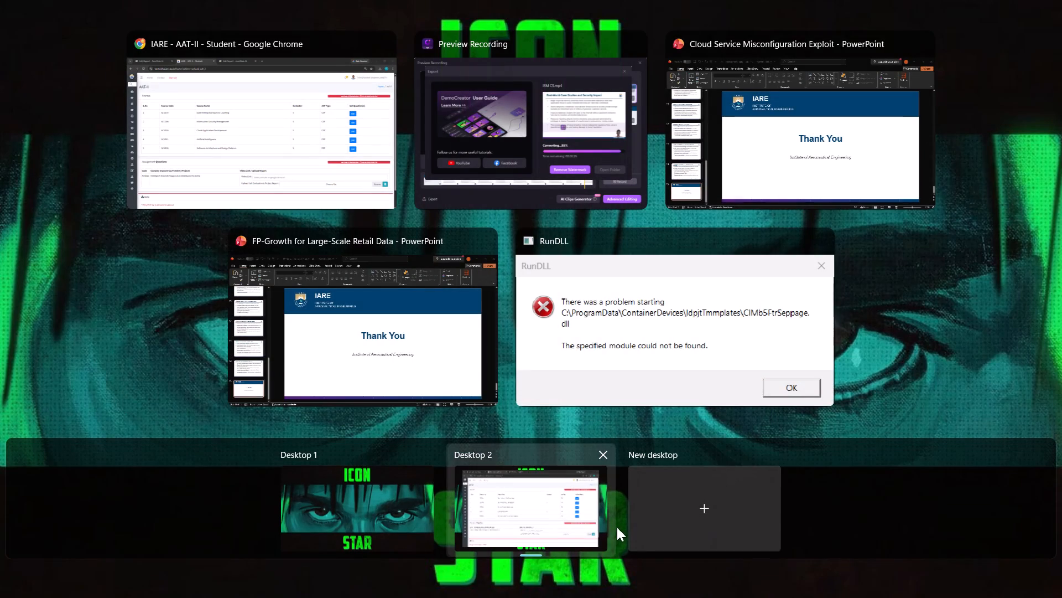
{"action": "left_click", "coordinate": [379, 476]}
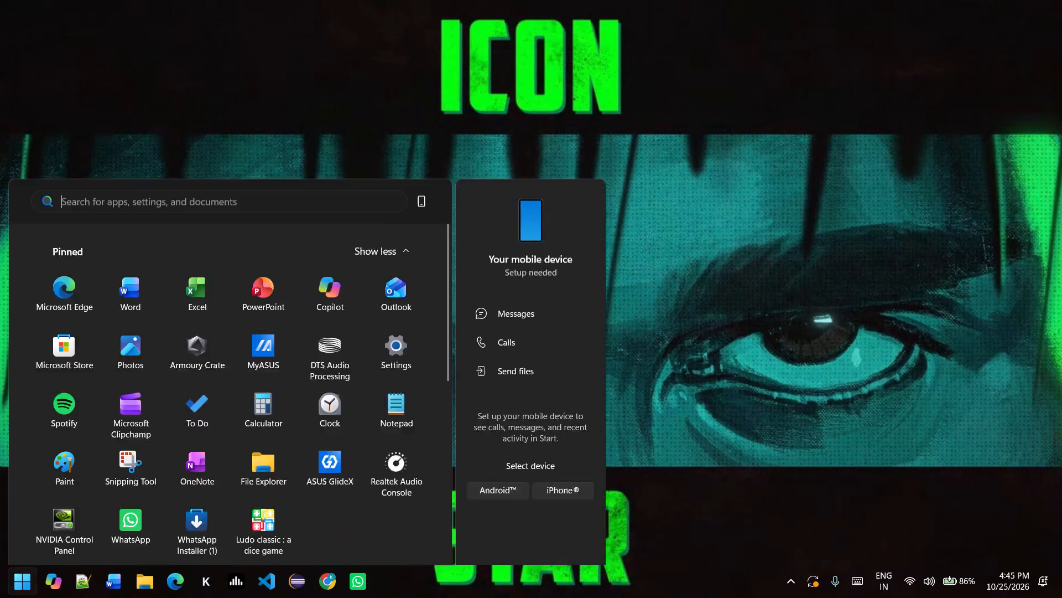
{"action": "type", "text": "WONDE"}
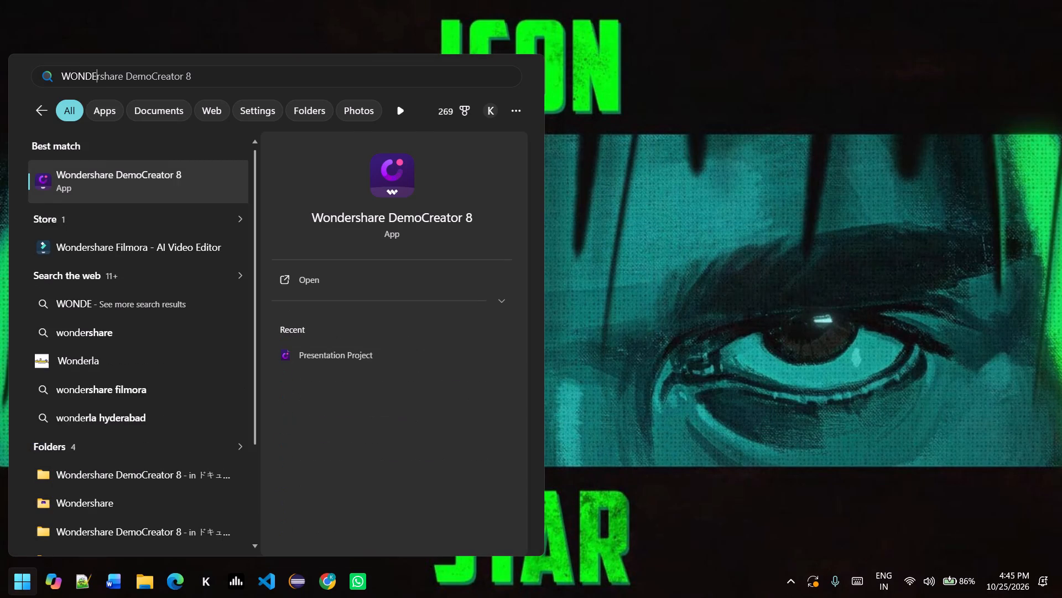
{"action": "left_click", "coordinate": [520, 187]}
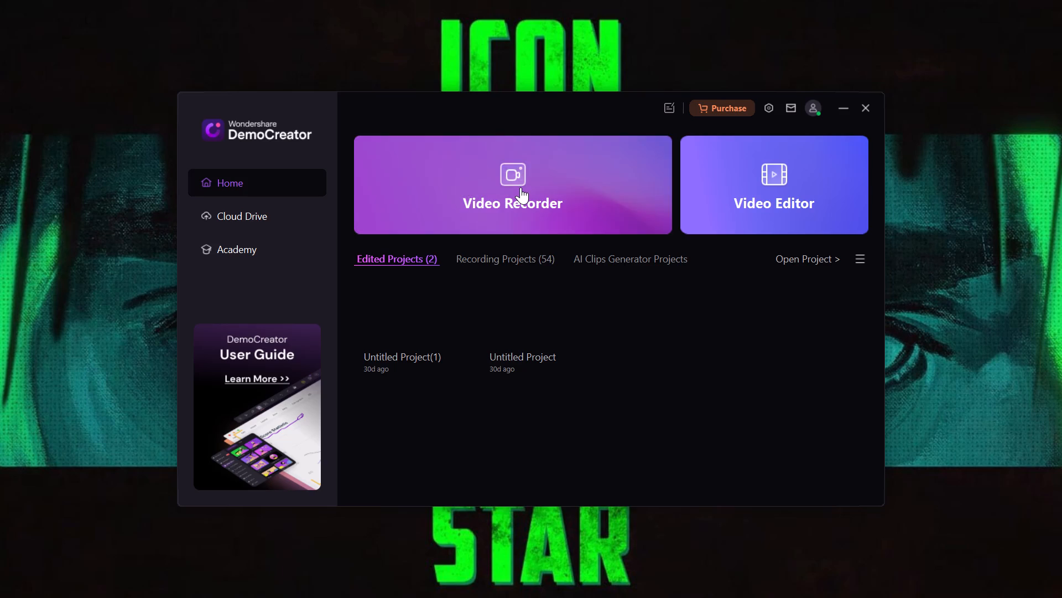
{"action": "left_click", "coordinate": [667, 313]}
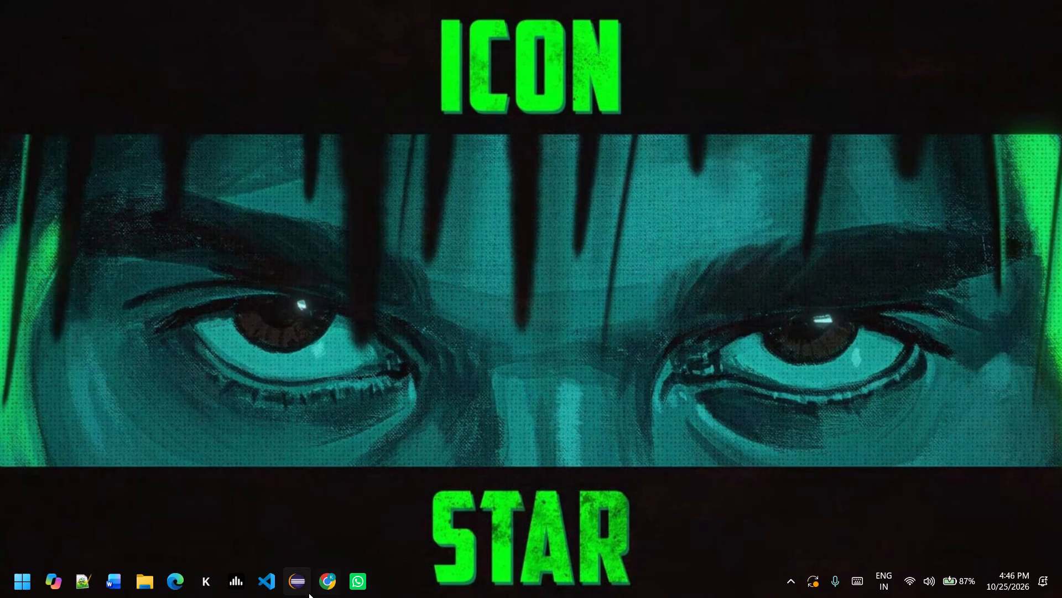
Return to Desktop 2 and check the export progress of ISM CS.mp4 in DemoCreator.
{"action": "key", "text": "alt+Tab"}
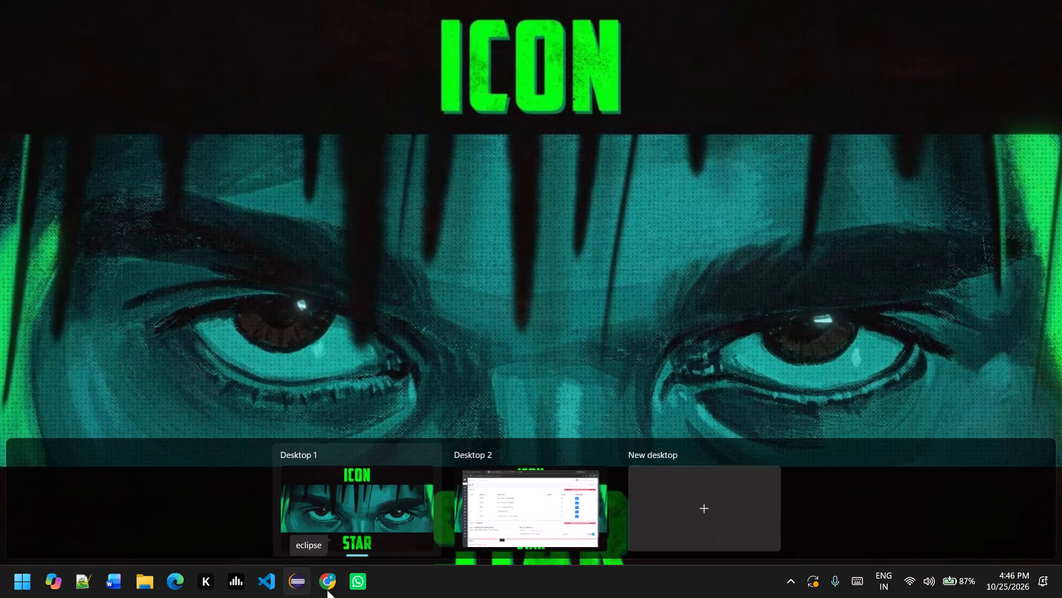
{"action": "left_click", "coordinate": [534, 502]}
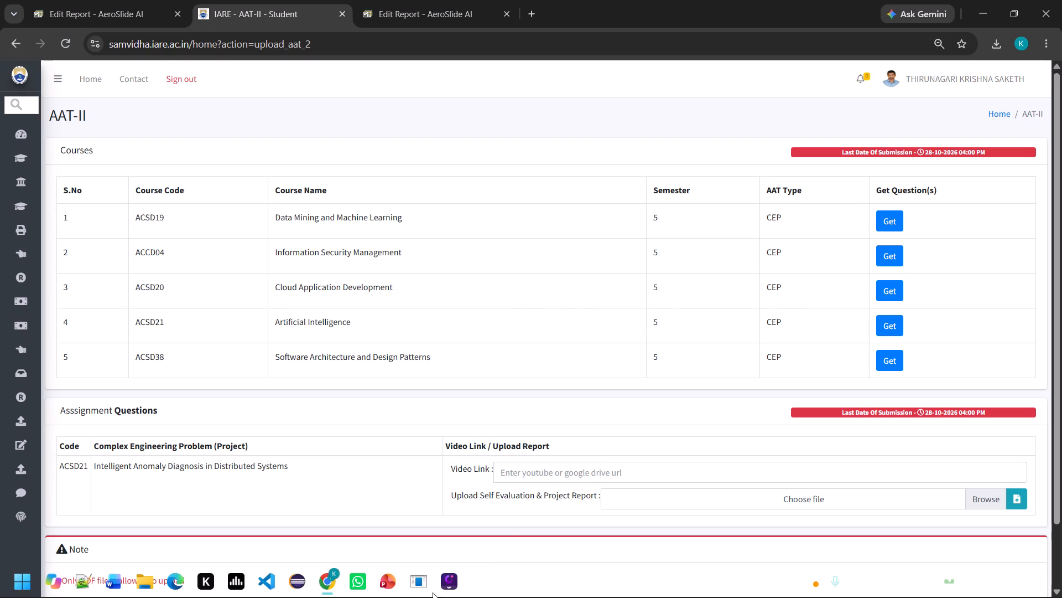
{"action": "left_click", "coordinate": [443, 586]}
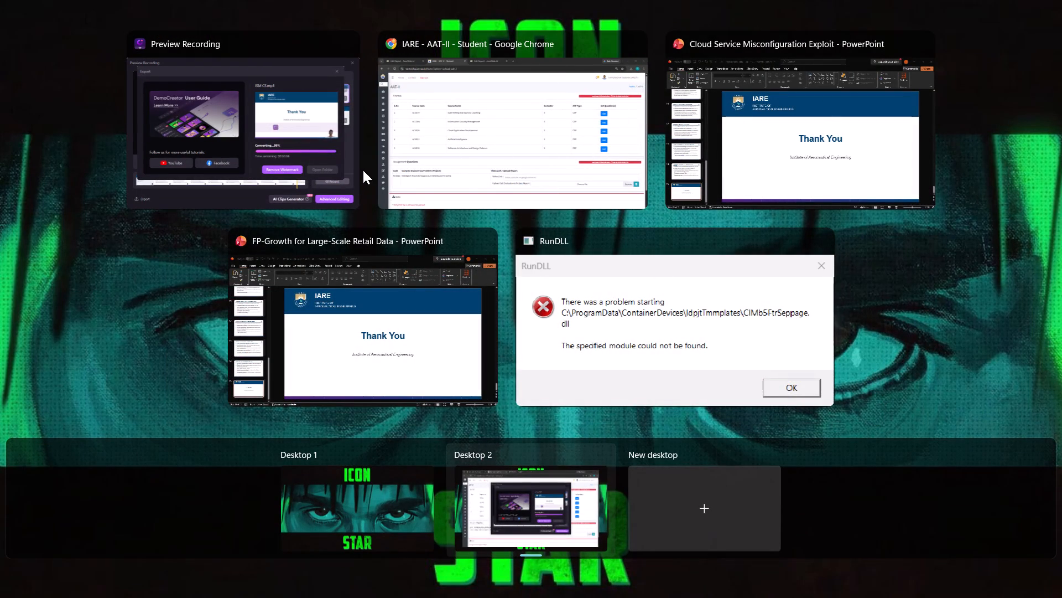
Switch to the AAT-II page in Chrome and get the assigned question for Cloud Application Development.
{"action": "left_click", "coordinate": [533, 135]}
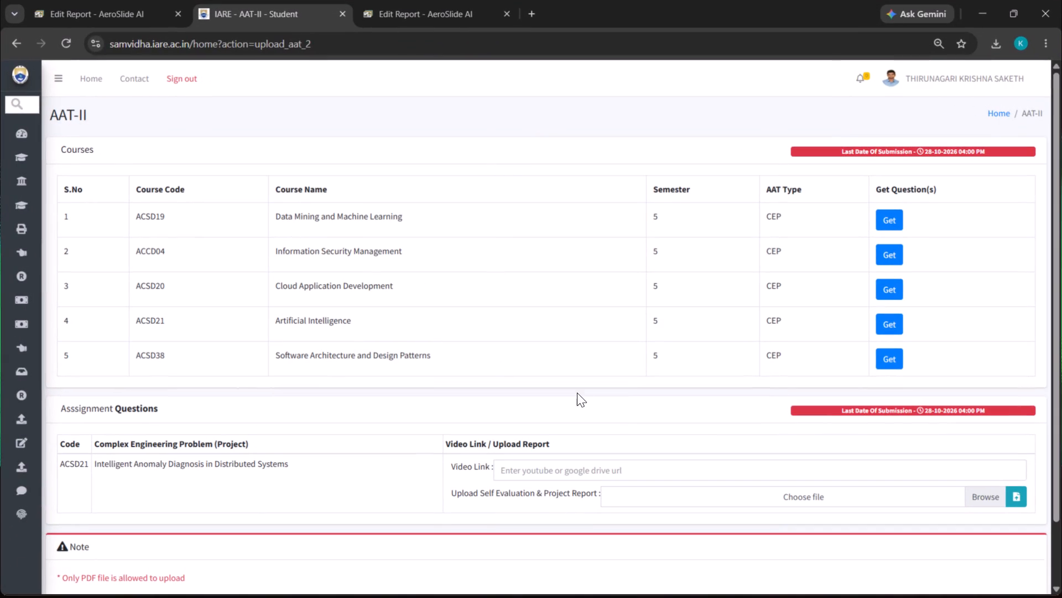
{"action": "left_click", "coordinate": [886, 295]}
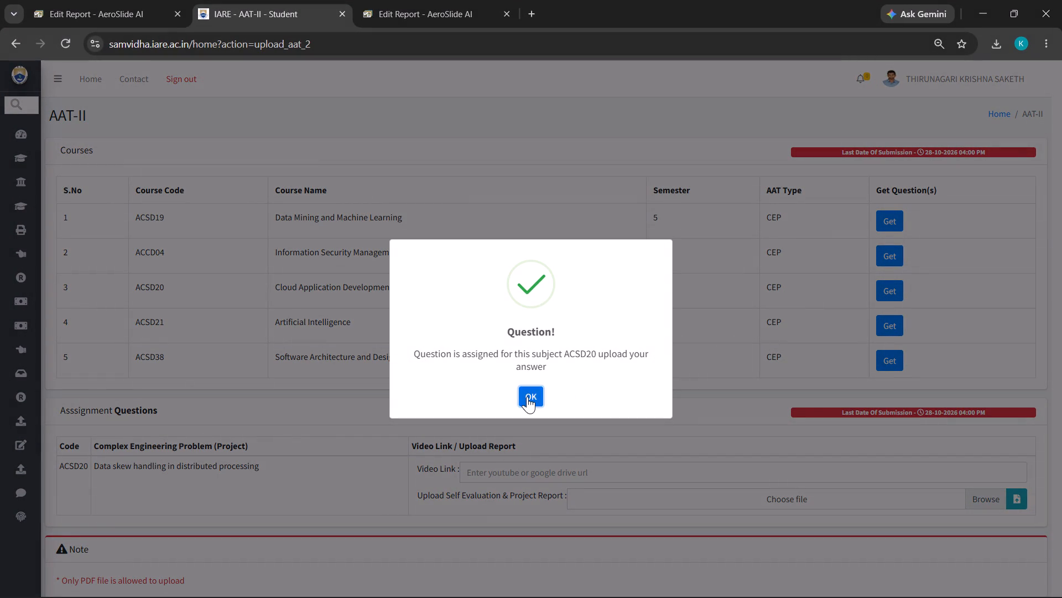
{"action": "left_click", "coordinate": [527, 398]}
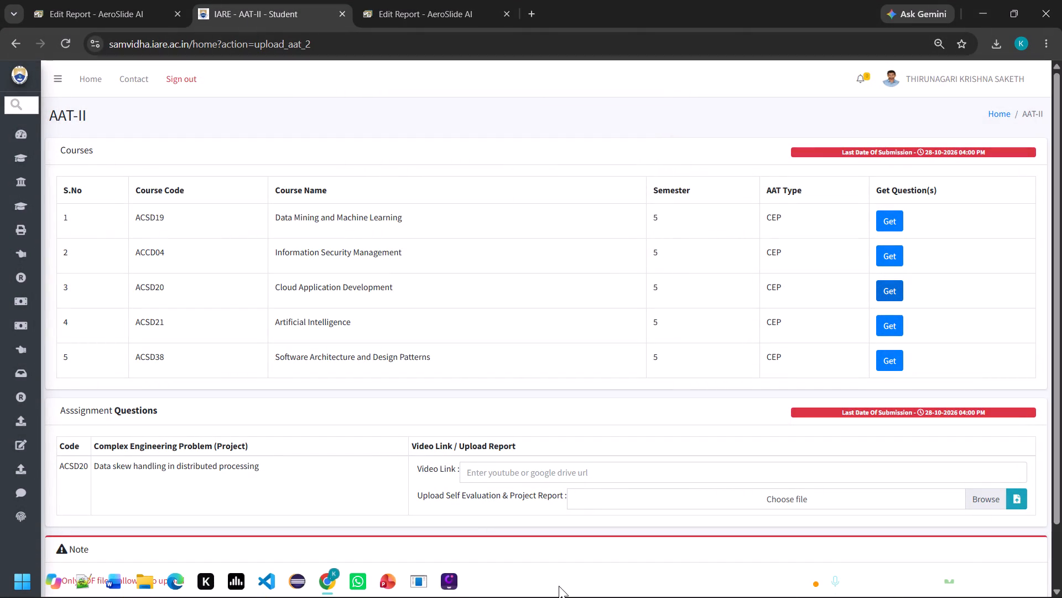
Open the output folder of the exported ISM CS video and close both the folder and the recording preview.
{"action": "left_click", "coordinate": [452, 587]}
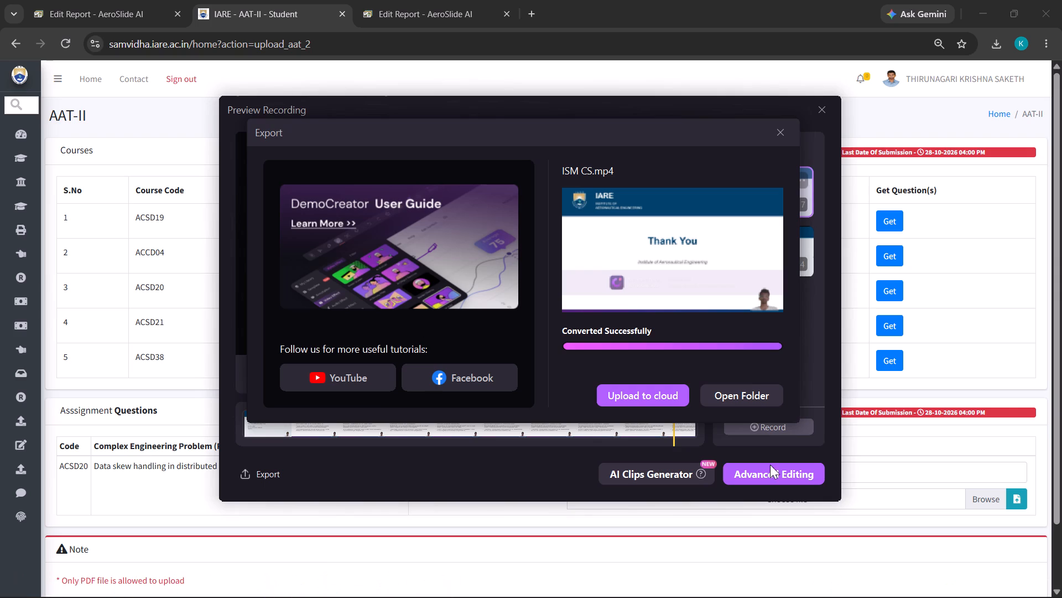
{"action": "left_click", "coordinate": [737, 393]}
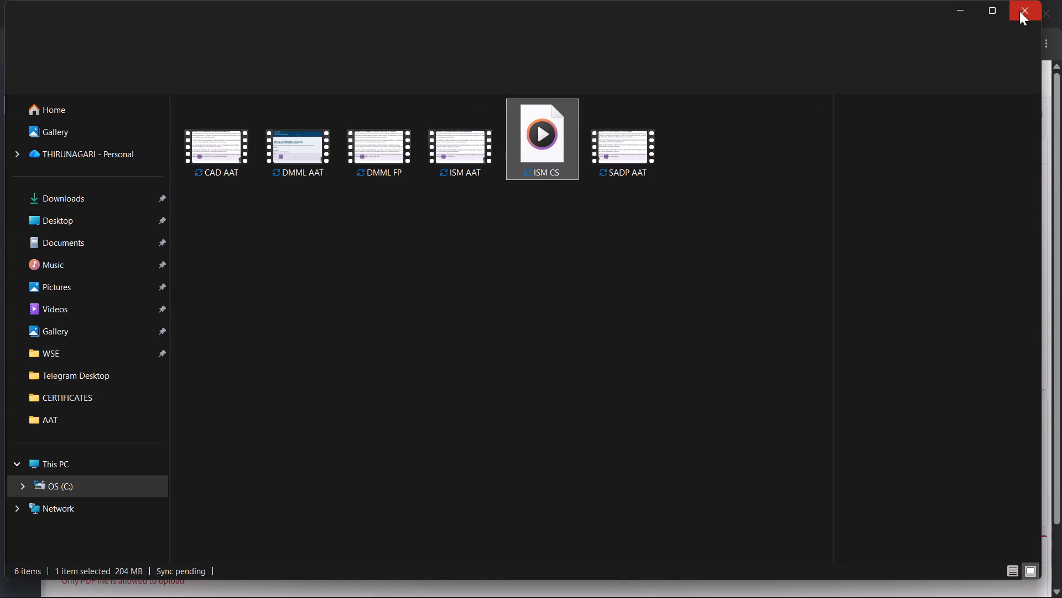
{"action": "left_click", "coordinate": [1027, 7]}
{"action": "left_click", "coordinate": [818, 111]}
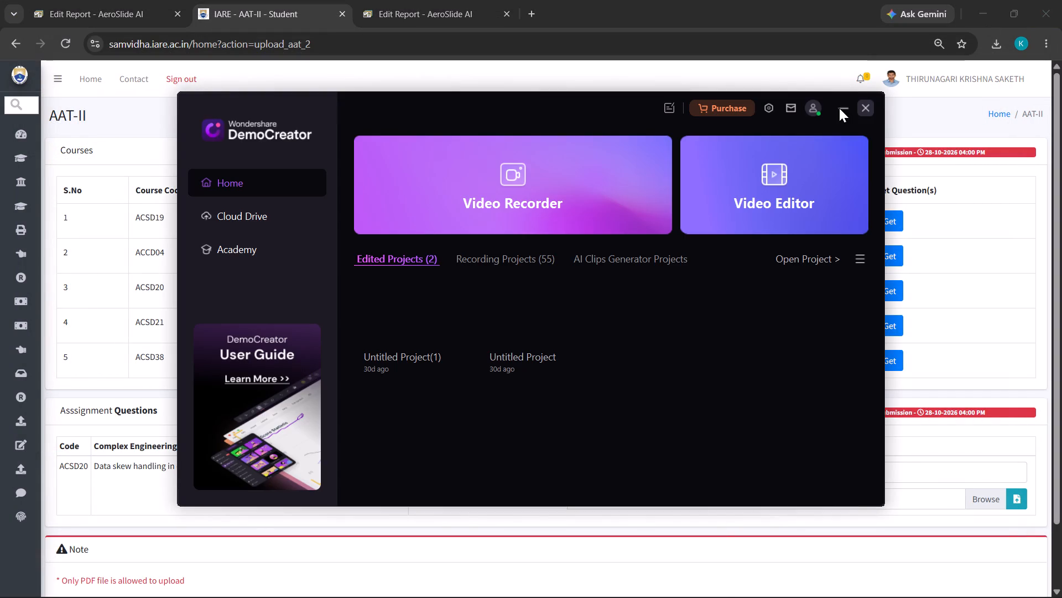
Open the DemoCreator video recorder in Screen & Camera mode.
{"action": "left_click", "coordinate": [623, 157]}
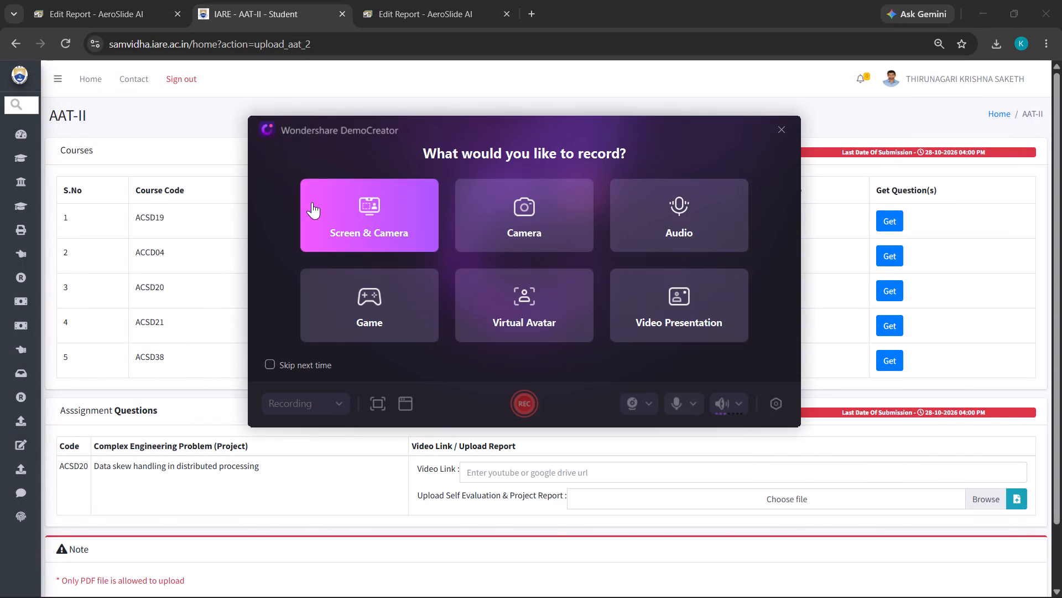
{"action": "left_click", "coordinate": [365, 236]}
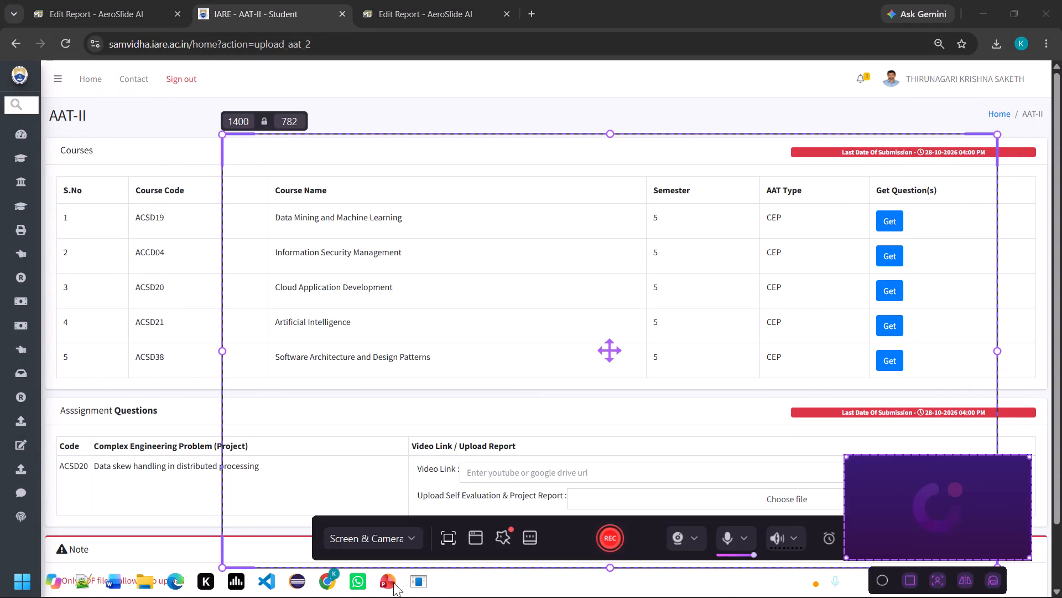
Close the FP-Growth for Large-Scale Retail Data presentation in PowerPoint without saving the changes.
{"action": "left_click", "coordinate": [387, 584]}
{"action": "left_click", "coordinate": [331, 497]}
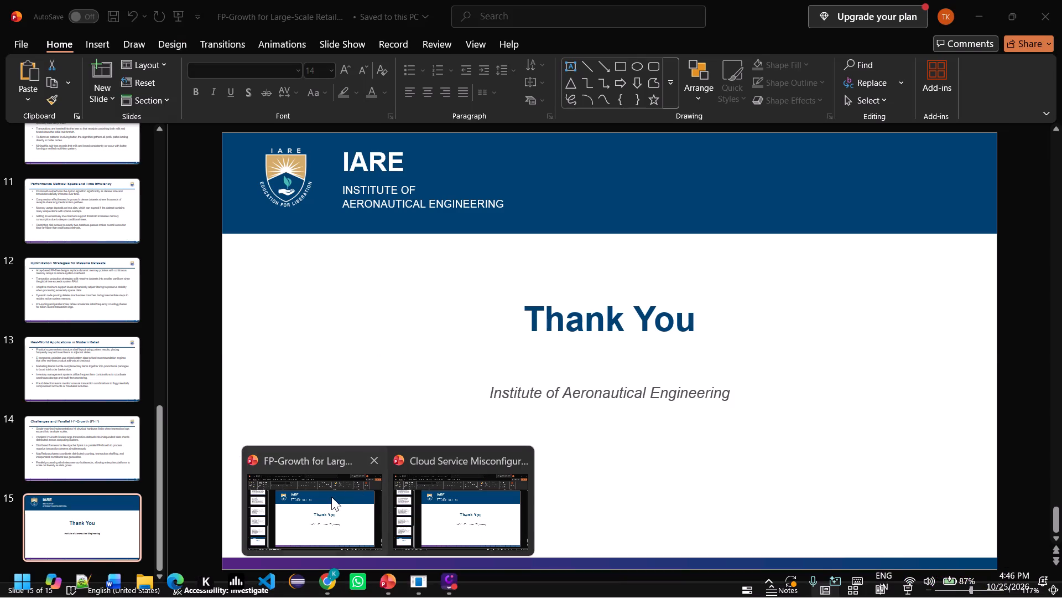
{"action": "left_click", "coordinate": [22, 38]}
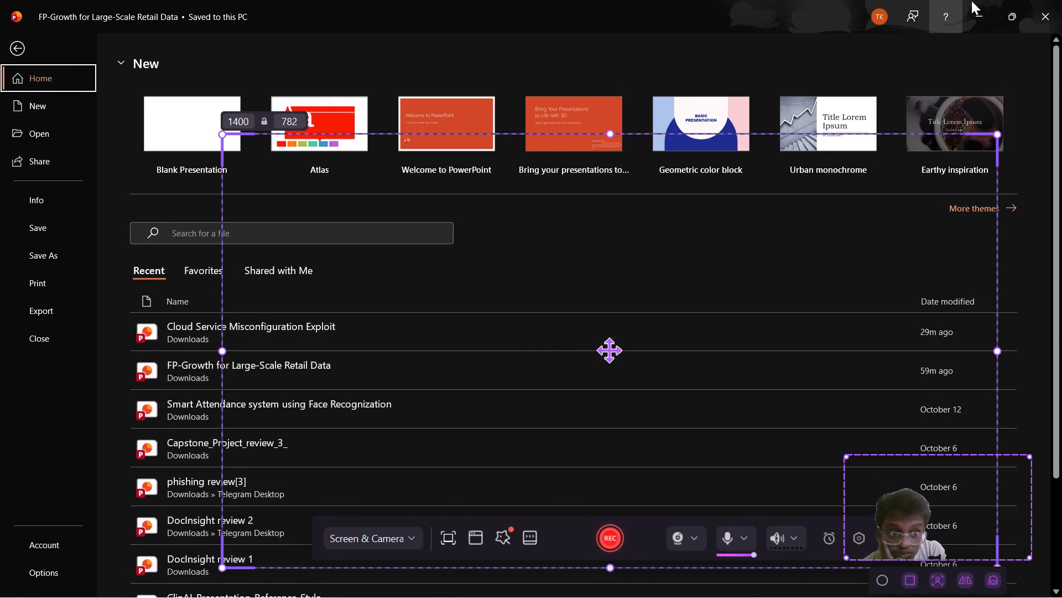
{"action": "left_click", "coordinate": [1030, 2]}
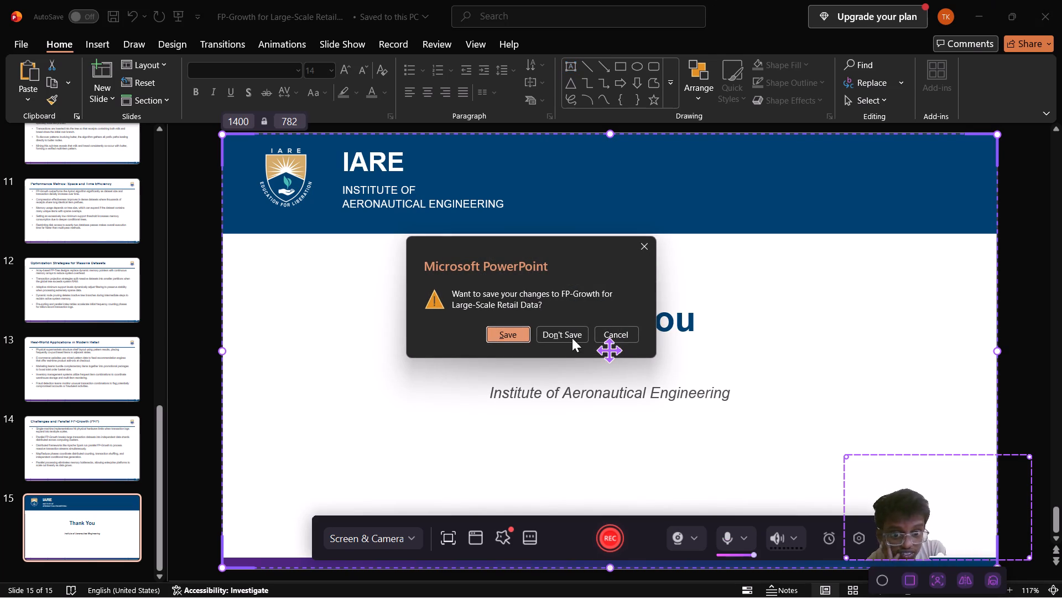
{"action": "left_click", "coordinate": [570, 334]}
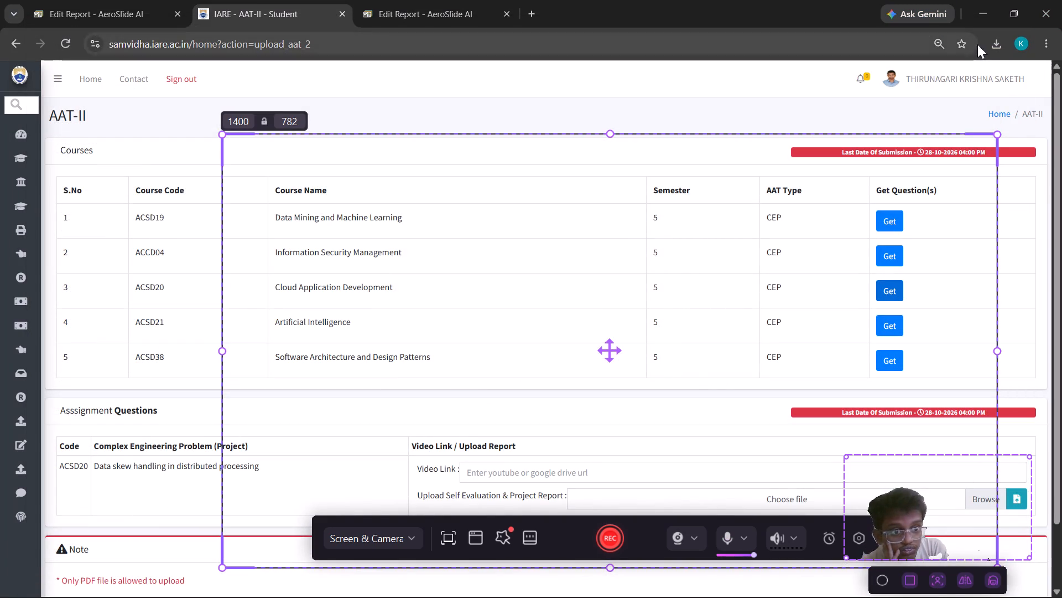
Open the downloaded Data skew handling in distributed processing.pptx from Chrome and enable editing in PowerPoint.
{"action": "left_click", "coordinate": [996, 42]}
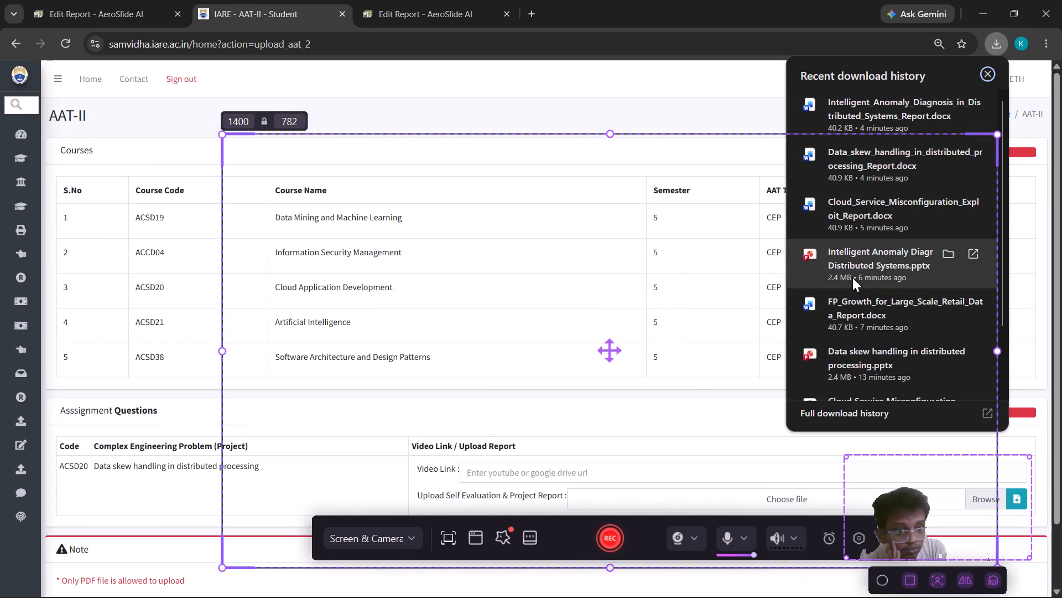
{"action": "double_click", "coordinate": [852, 353]}
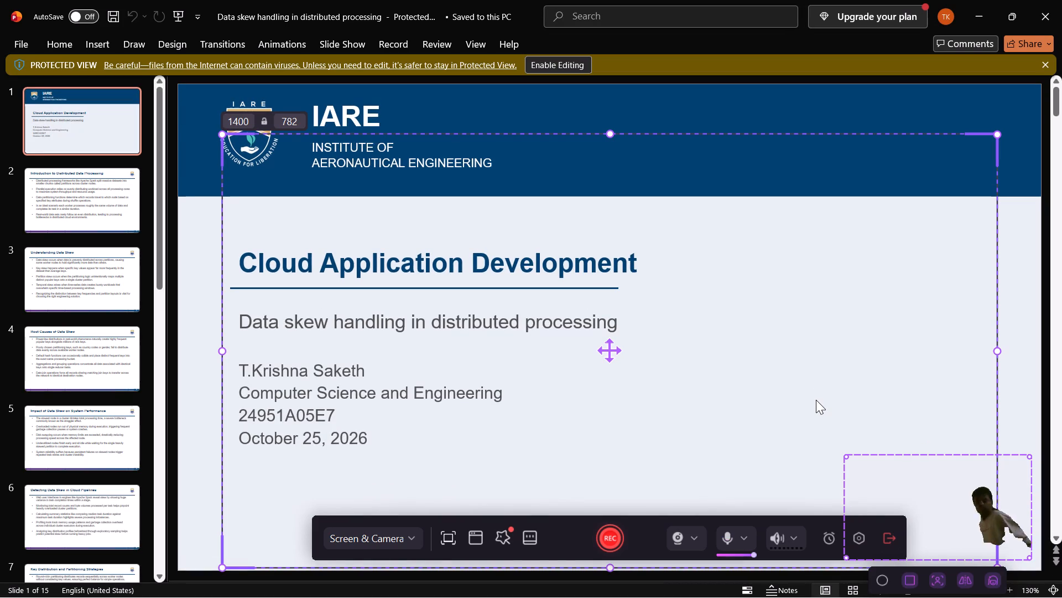
{"action": "left_click", "coordinate": [816, 400]}
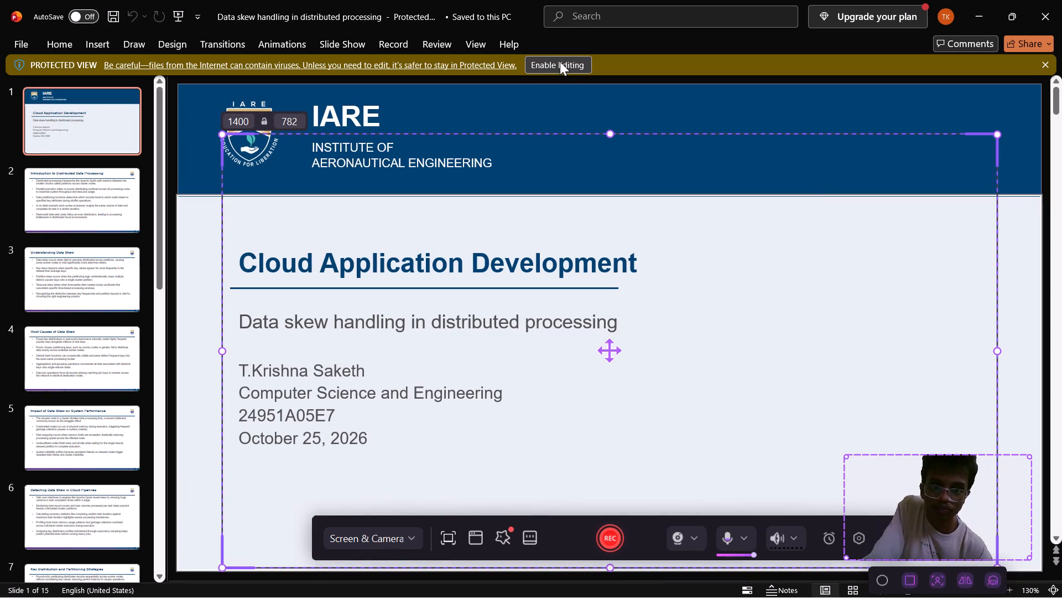
{"action": "left_click", "coordinate": [560, 61]}
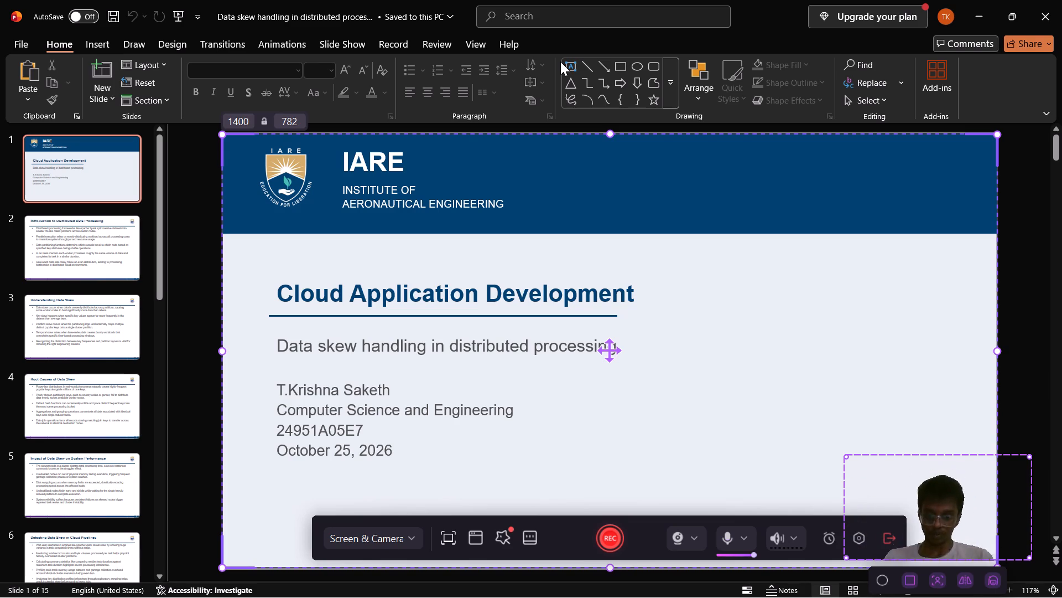
Delete the date line from the details text on the title slide.
{"action": "double_click", "coordinate": [376, 446]}
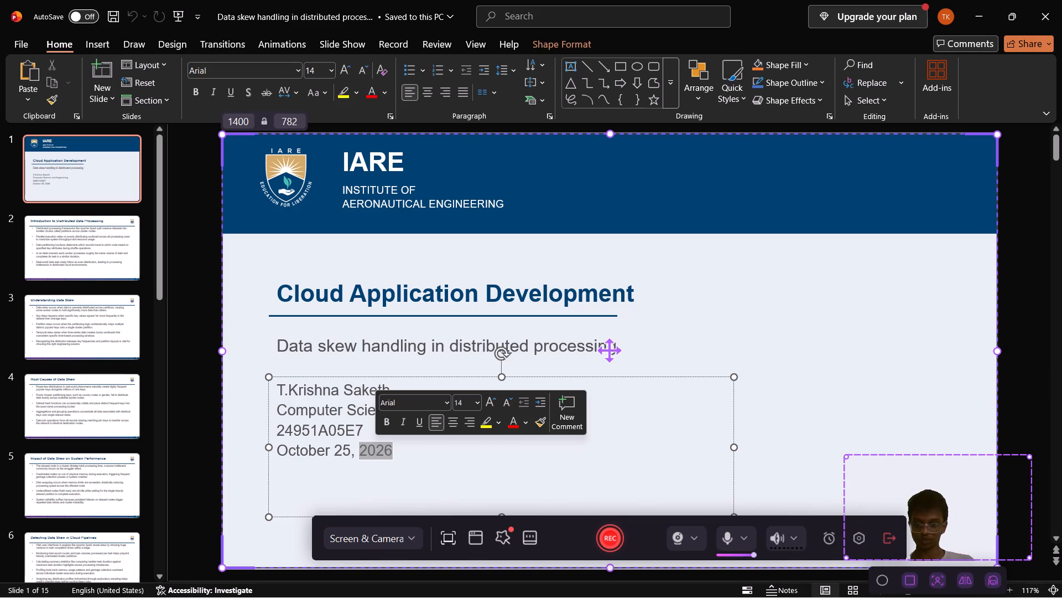
{"action": "triple_click", "coordinate": [376, 446]}
{"action": "key", "text": "BackSpace"}
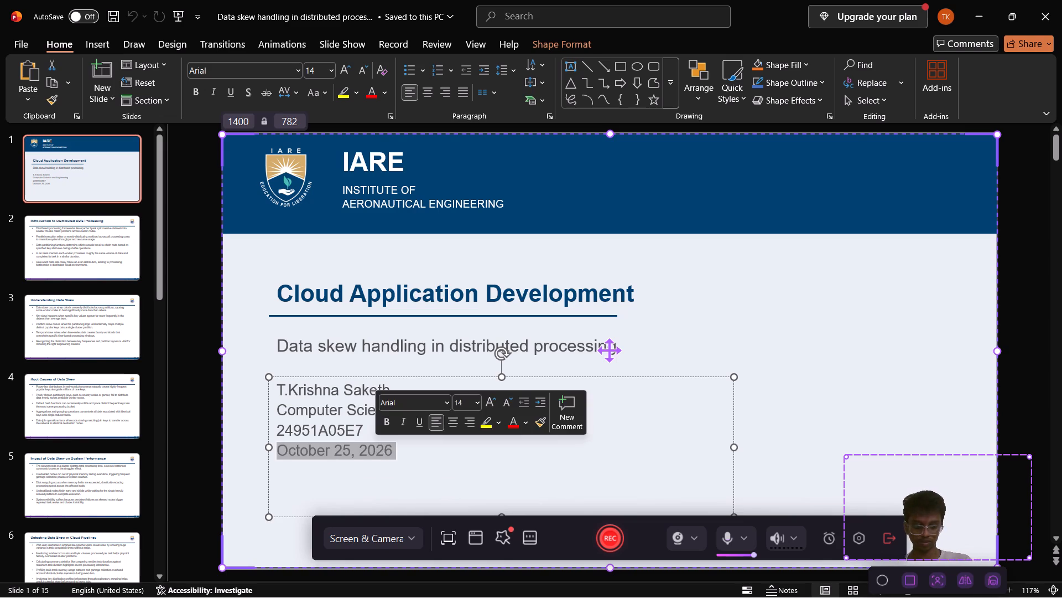
{"action": "left_click", "coordinate": [785, 341]}
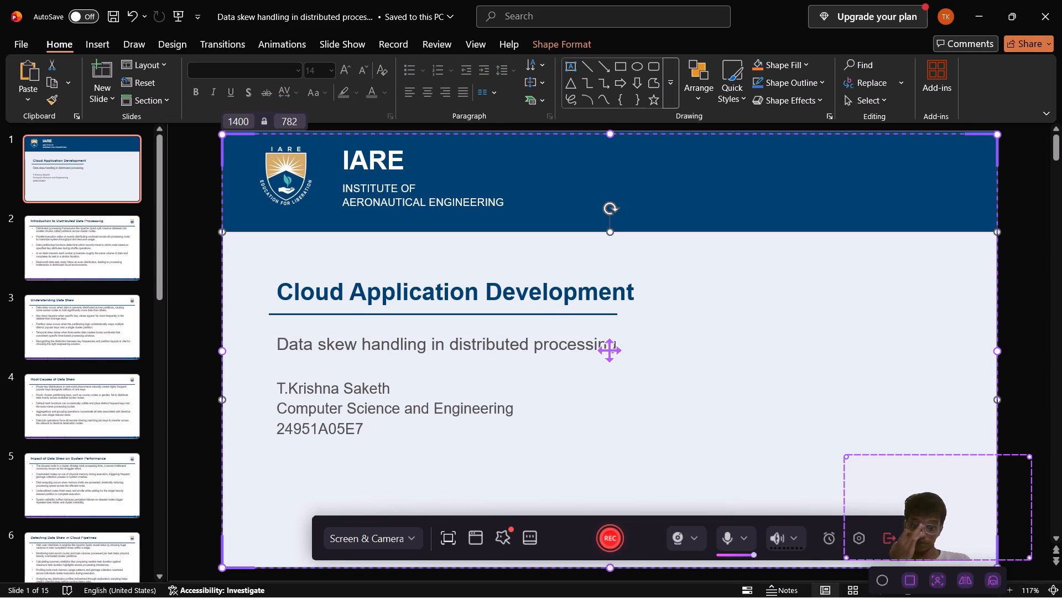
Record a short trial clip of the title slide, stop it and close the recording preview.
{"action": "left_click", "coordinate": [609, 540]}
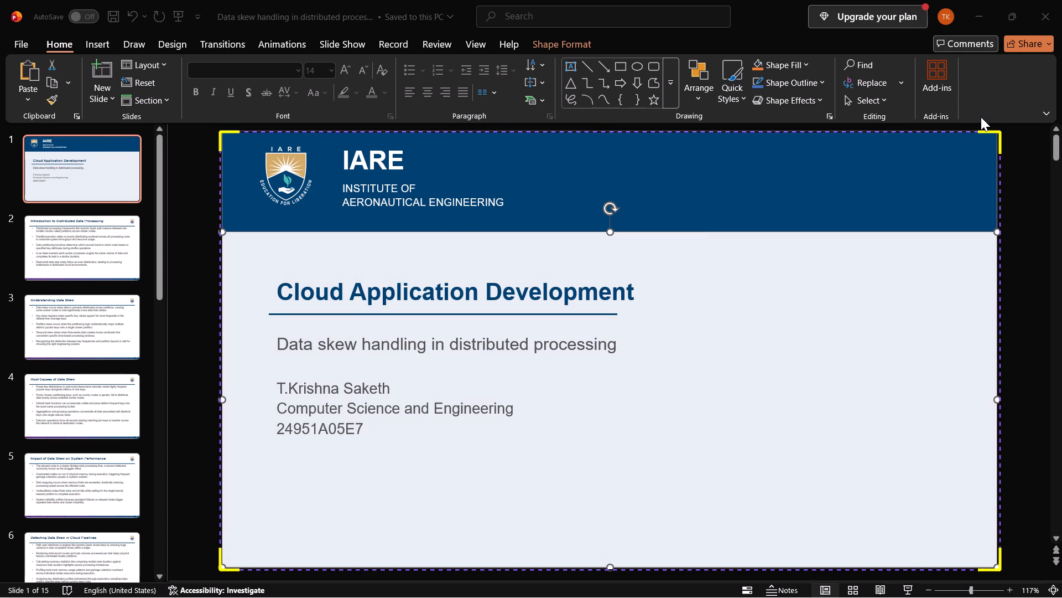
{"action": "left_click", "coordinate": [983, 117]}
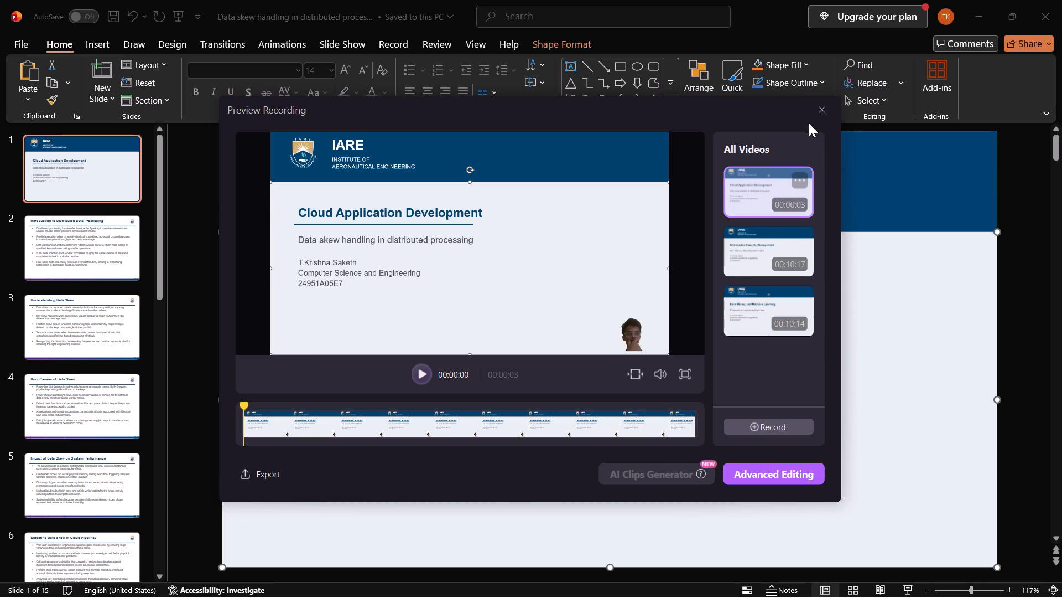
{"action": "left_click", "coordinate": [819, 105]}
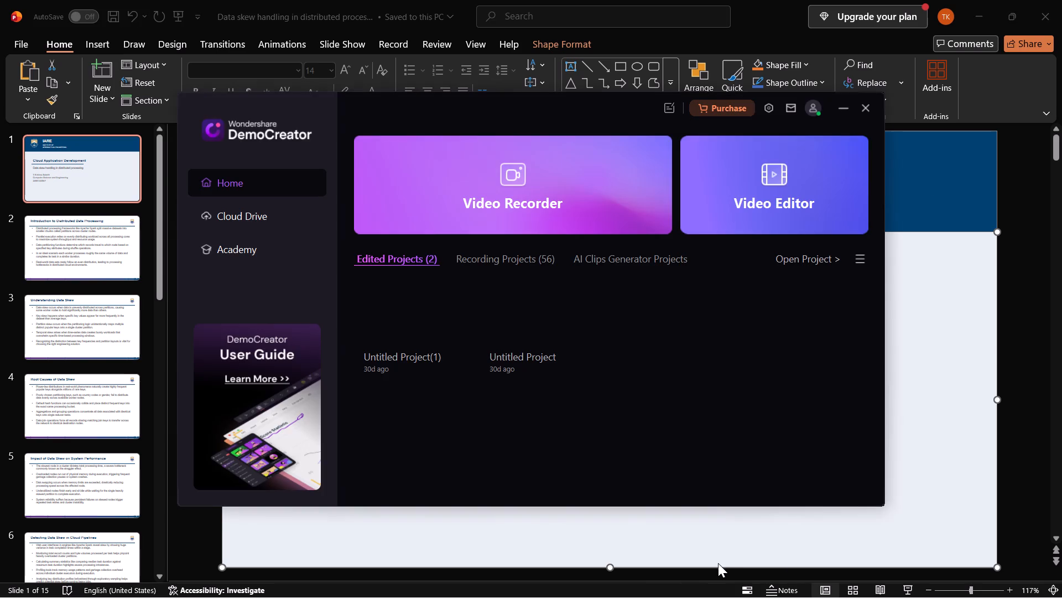
Reopen the DemoCreator video recorder in Screen & Camera mode over the title slide.
{"action": "left_click", "coordinate": [565, 152]}
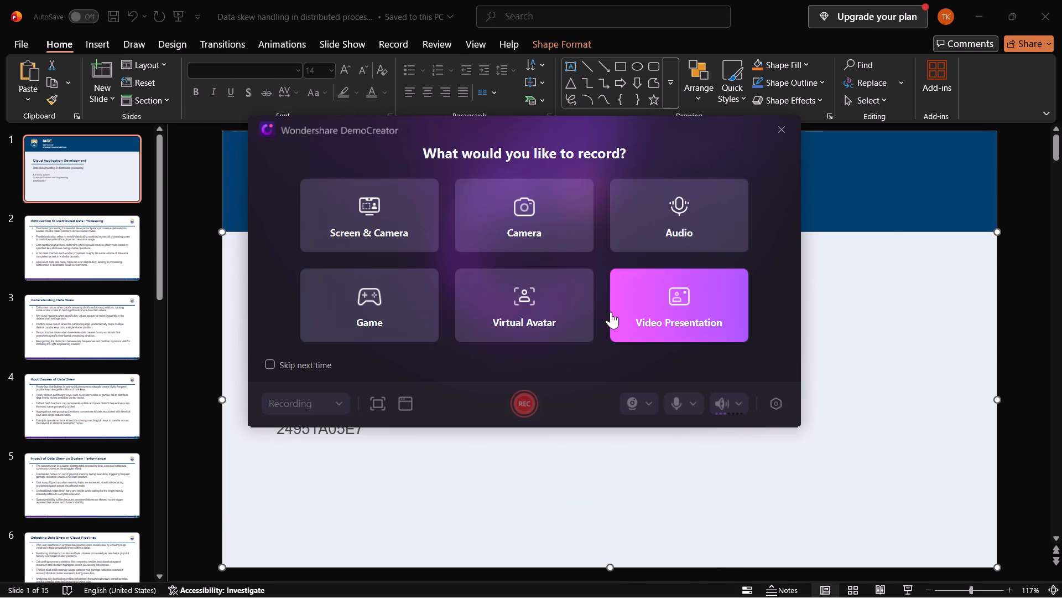
{"action": "left_click", "coordinate": [361, 231]}
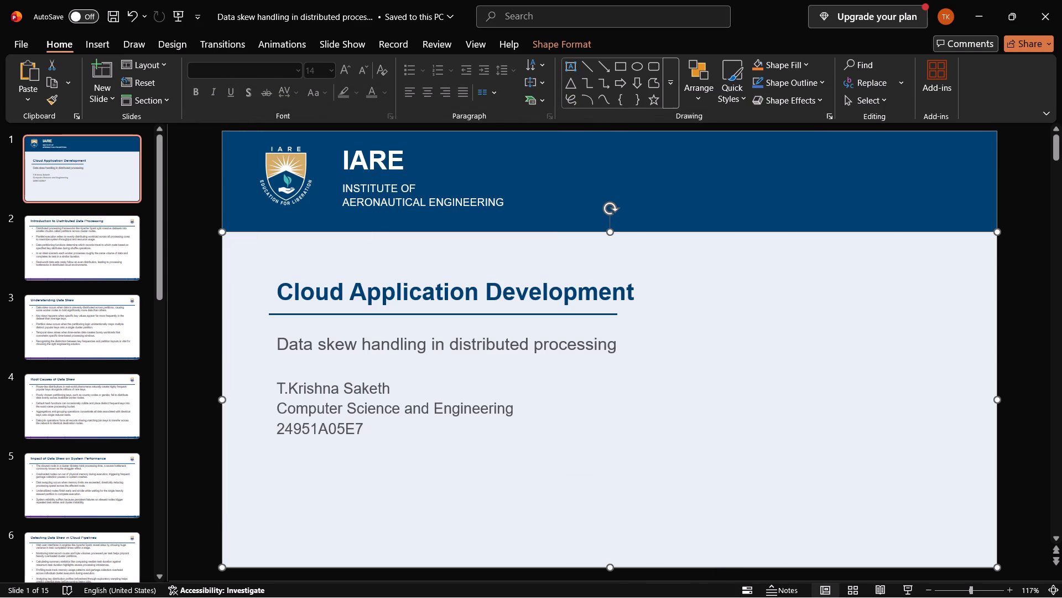
Enlarge the webcam overlay and position it at the lower-right corner of the slide within the recording area.
{"action": "left_click", "coordinate": [899, 478]}
{"action": "left_click_drag", "start_coordinate": [899, 478], "coordinate": [869, 428]}
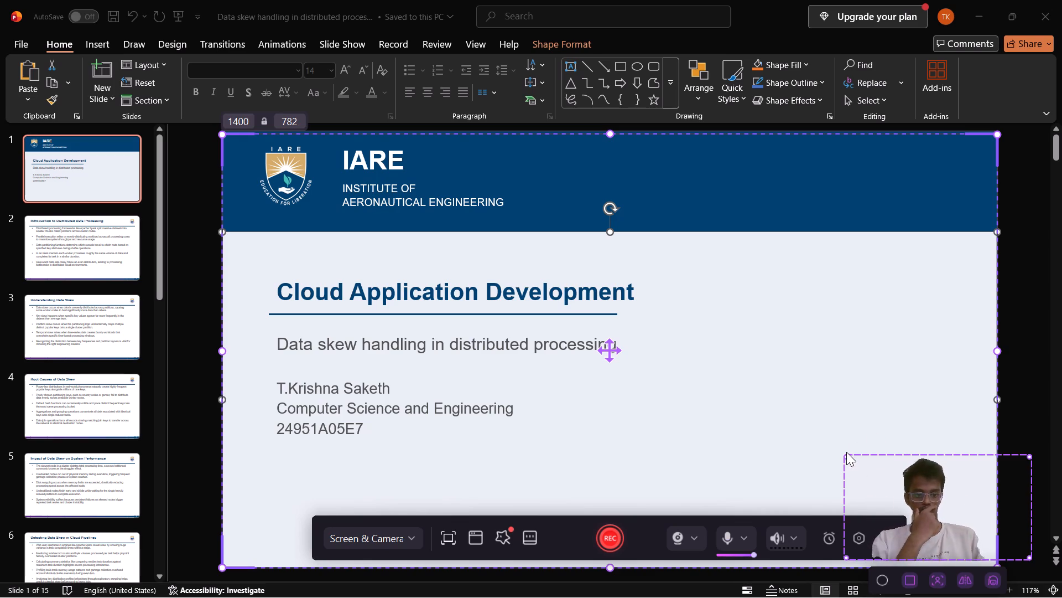
{"action": "left_click", "coordinate": [843, 457]}
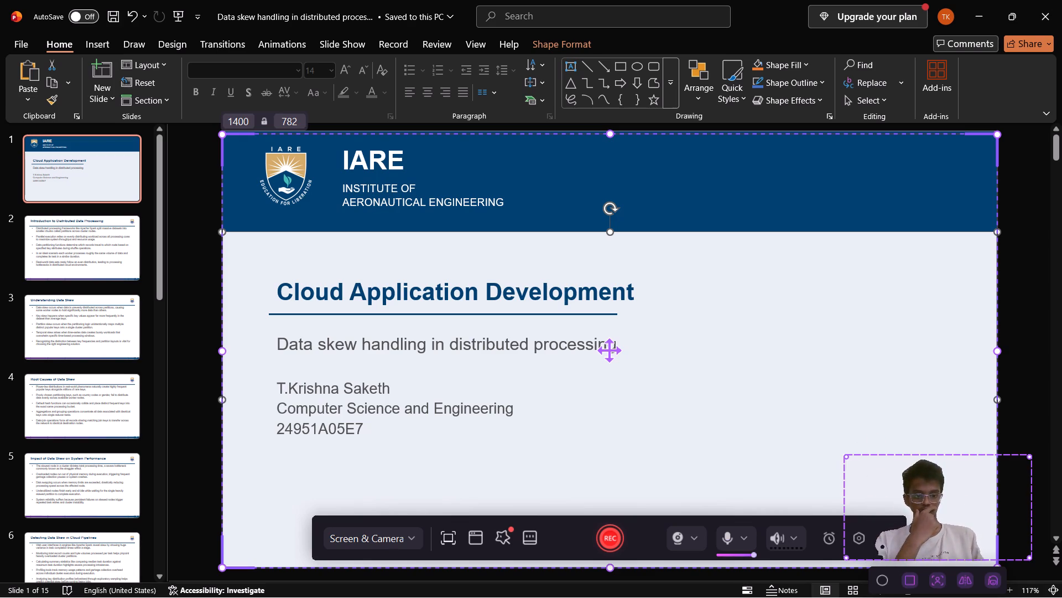
{"action": "left_click", "coordinate": [847, 456]}
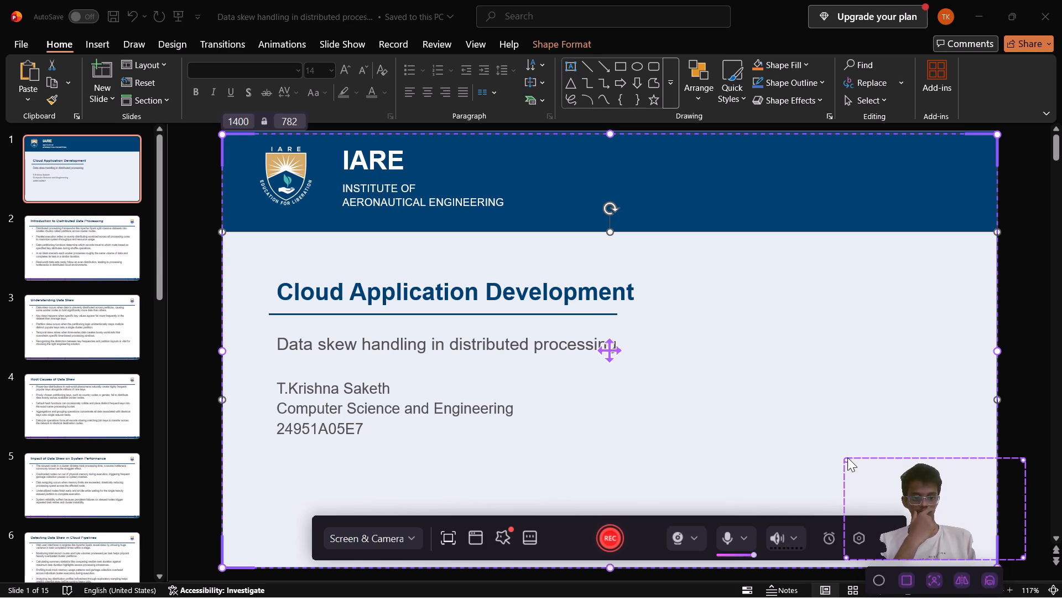
{"action": "left_click_drag", "start_coordinate": [845, 457], "coordinate": [833, 450]}
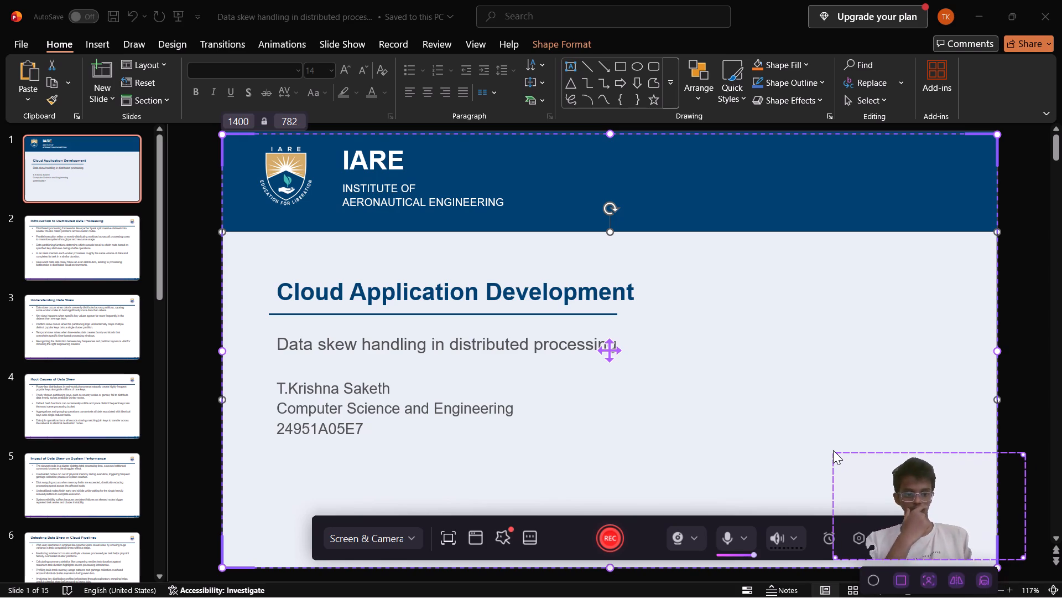
{"action": "left_click_drag", "start_coordinate": [833, 450], "coordinate": [822, 447]}
{"action": "left_click_drag", "start_coordinate": [938, 540], "coordinate": [952, 544]}
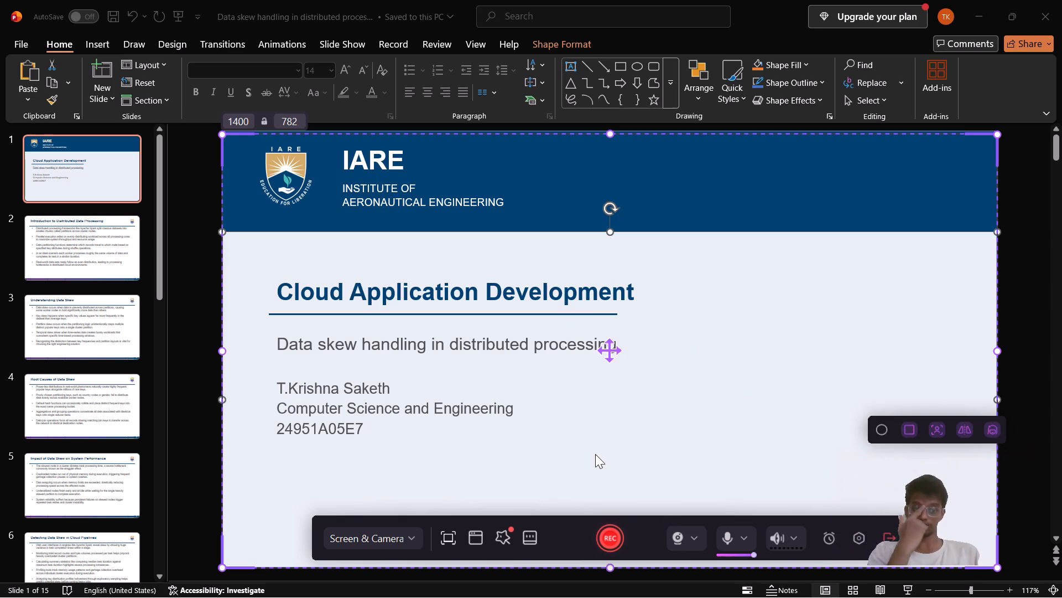
Record the title slide segment of the presentation with screen and camera.
{"action": "left_click", "coordinate": [605, 540]}
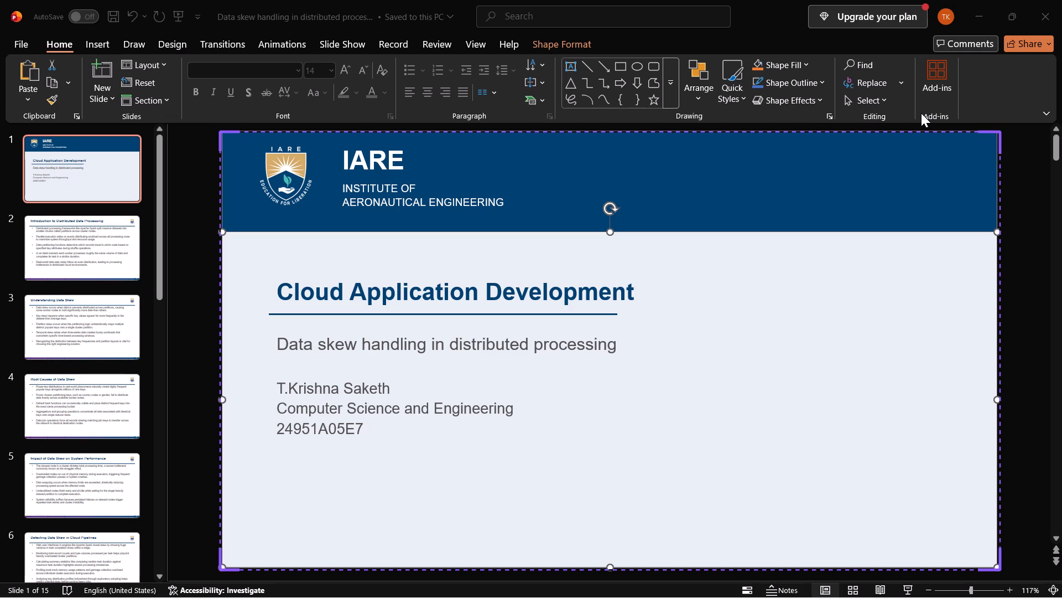
{"action": "left_click", "coordinate": [921, 113]}
Switch to slide 2, Introduction to Distributed Data Processing, and continue the recording there.
{"action": "left_click", "coordinate": [65, 259]}
{"action": "left_click", "coordinate": [65, 259]}
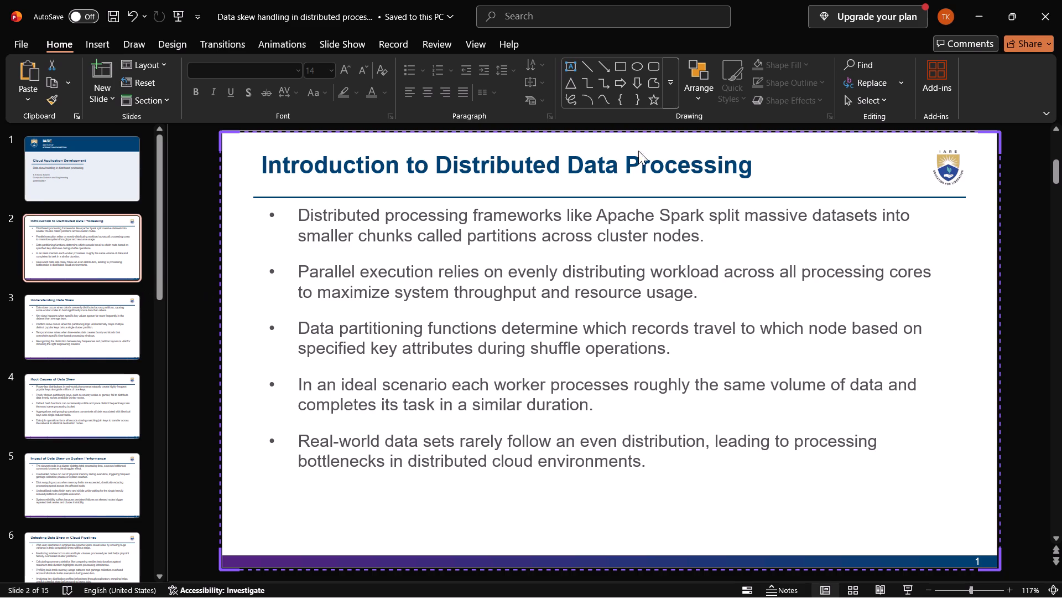
{"action": "left_click", "coordinate": [920, 115]}
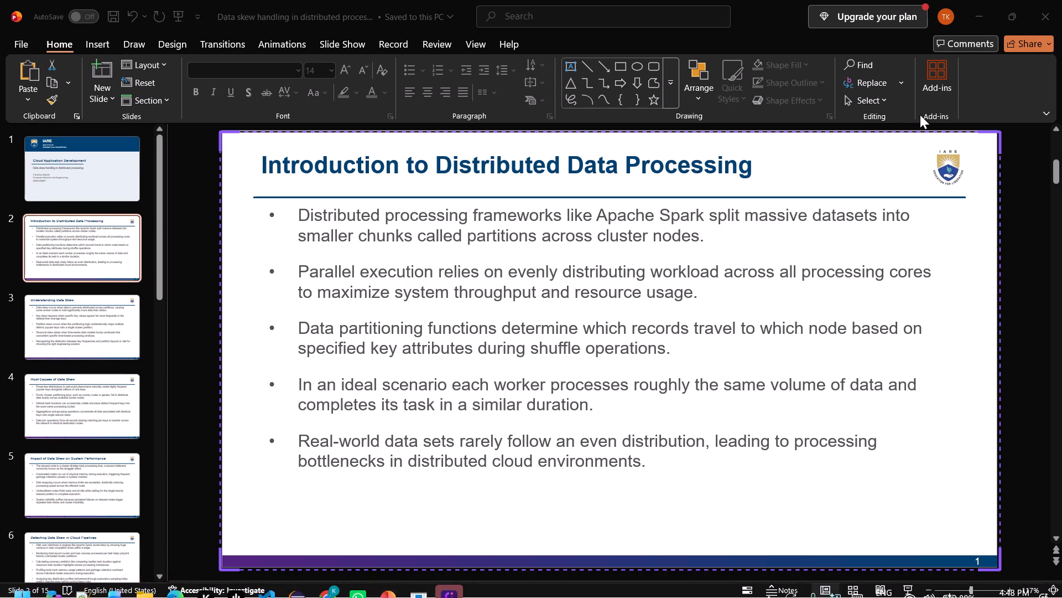
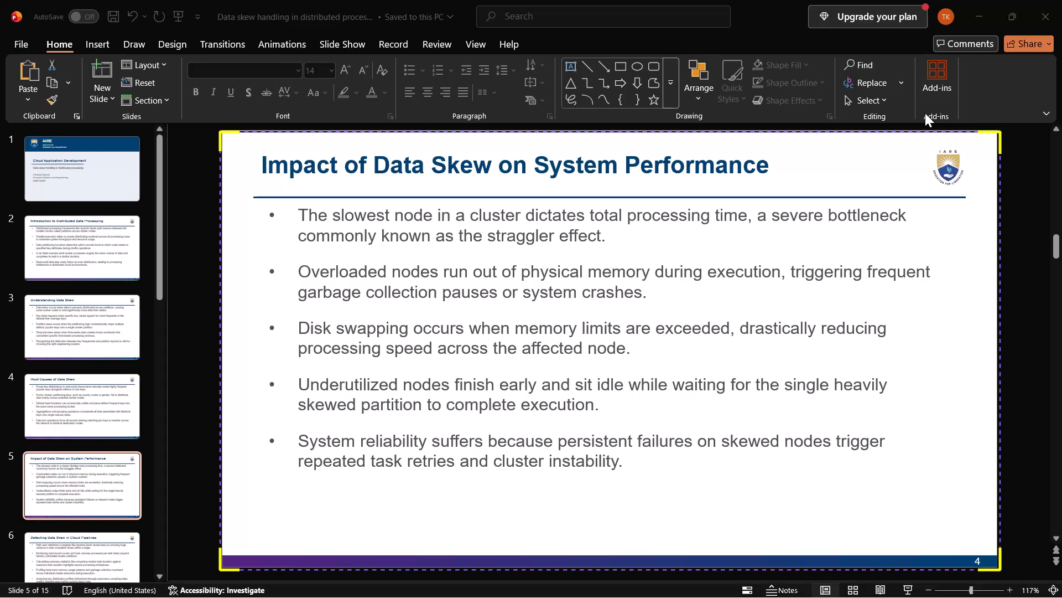
Record the slide 5 segment, Impact of Data Skew on System Performance, and pause the recording.
{"action": "left_click", "coordinate": [925, 113]}
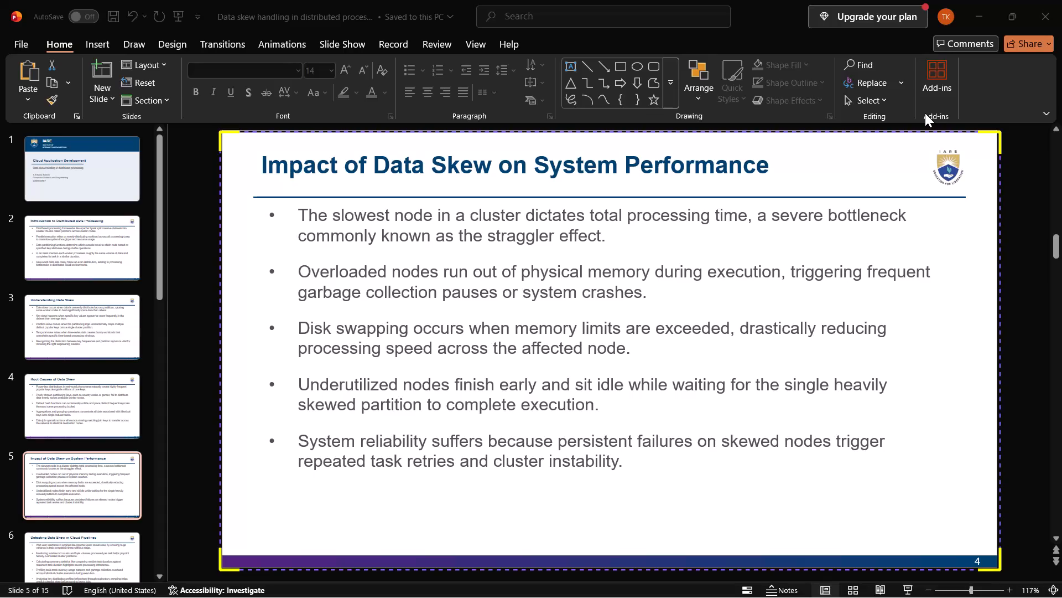
{"action": "left_click", "coordinate": [925, 113]}
Switch to slide 6, Detecting Data Skew in Cloud Pipelines, and continue the recording there.
{"action": "left_click", "coordinate": [75, 563]}
{"action": "left_click", "coordinate": [75, 563]}
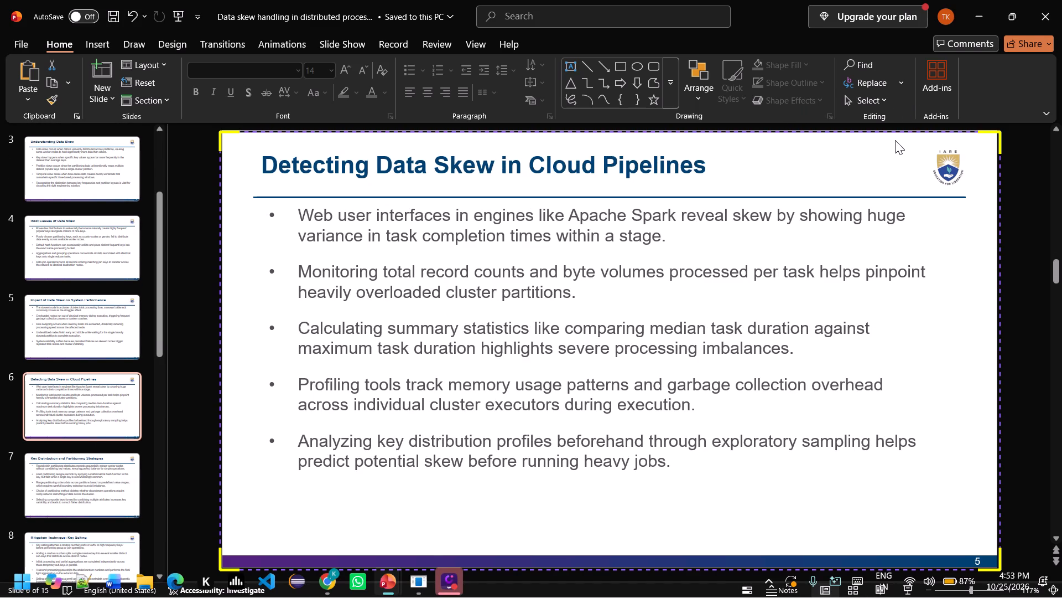
{"action": "left_click", "coordinate": [922, 113]}
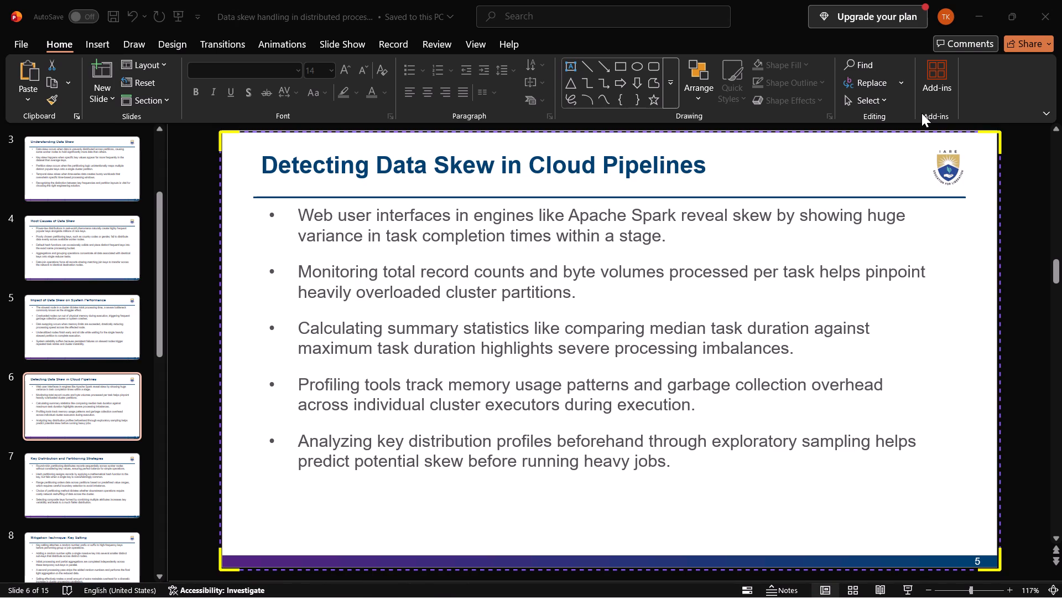
{"action": "left_click", "coordinate": [922, 113]}
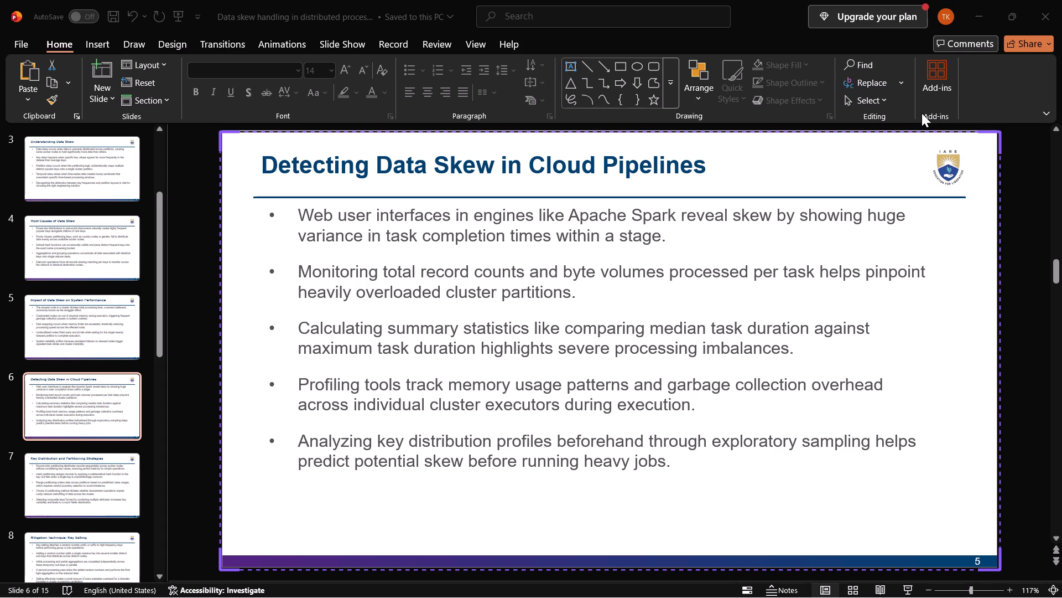
{"action": "left_click", "coordinate": [922, 113]}
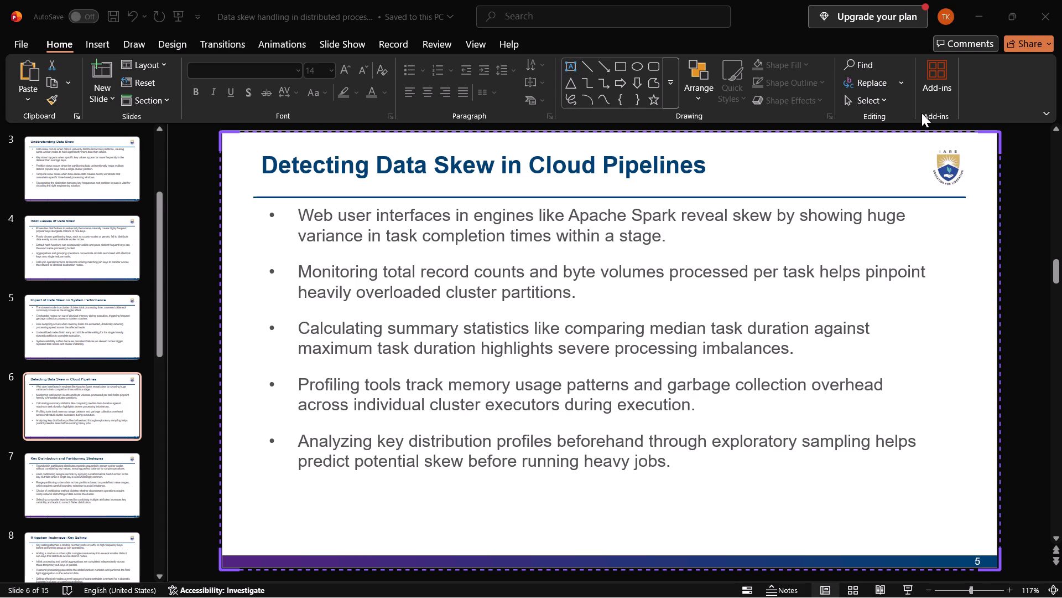
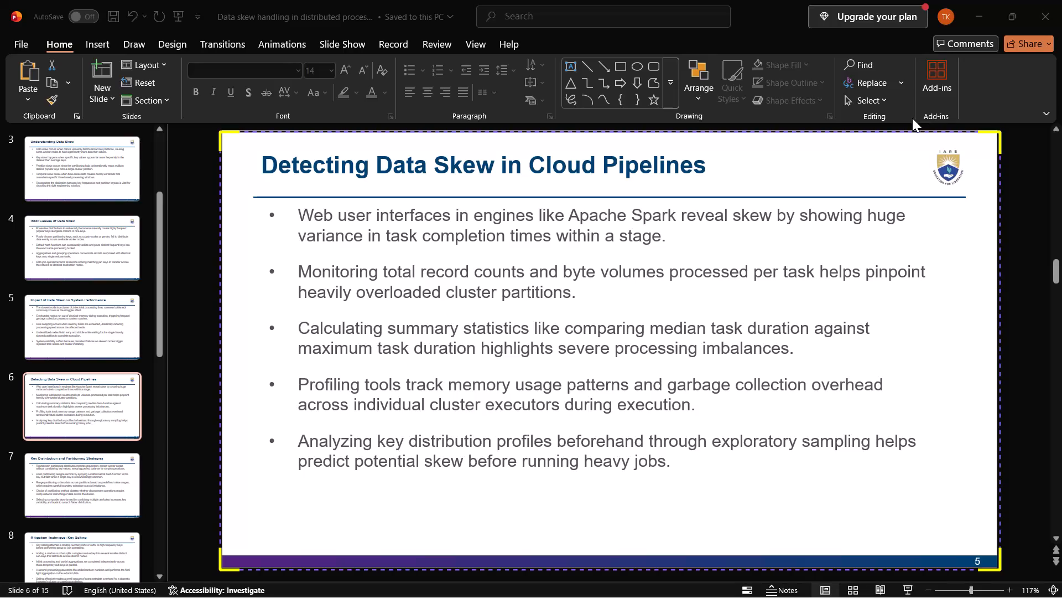
Pause the recording at the end of the slide 6 segment, Detecting Data Skew in Cloud Pipelines.
{"action": "left_click", "coordinate": [919, 114]}
Switch to slide 7, Key Distribution and Partitioning Strategies, and continue the recording there.
{"action": "left_click", "coordinate": [96, 501]}
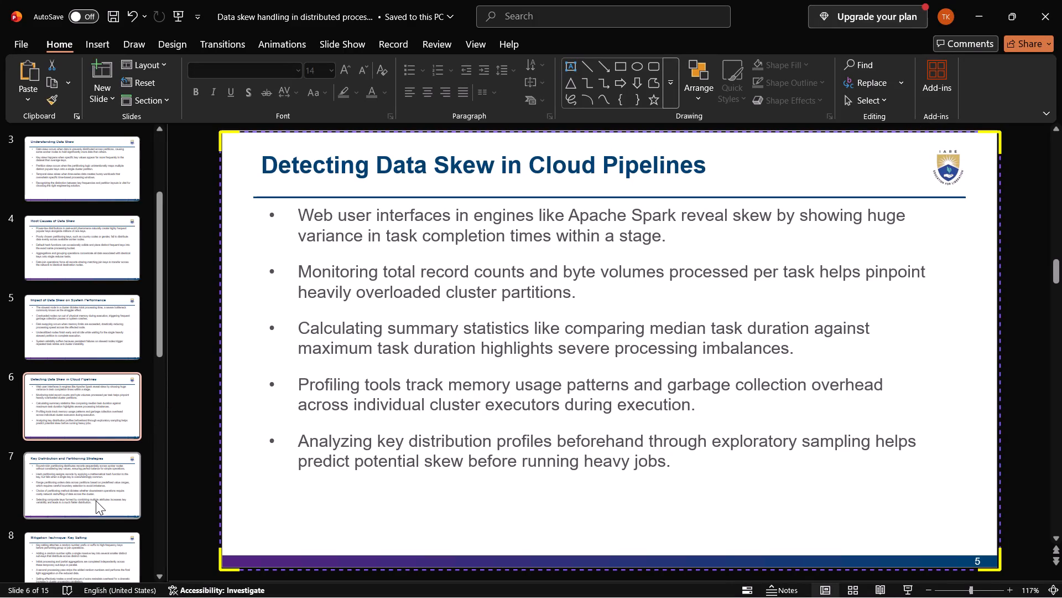
{"action": "left_click", "coordinate": [96, 501]}
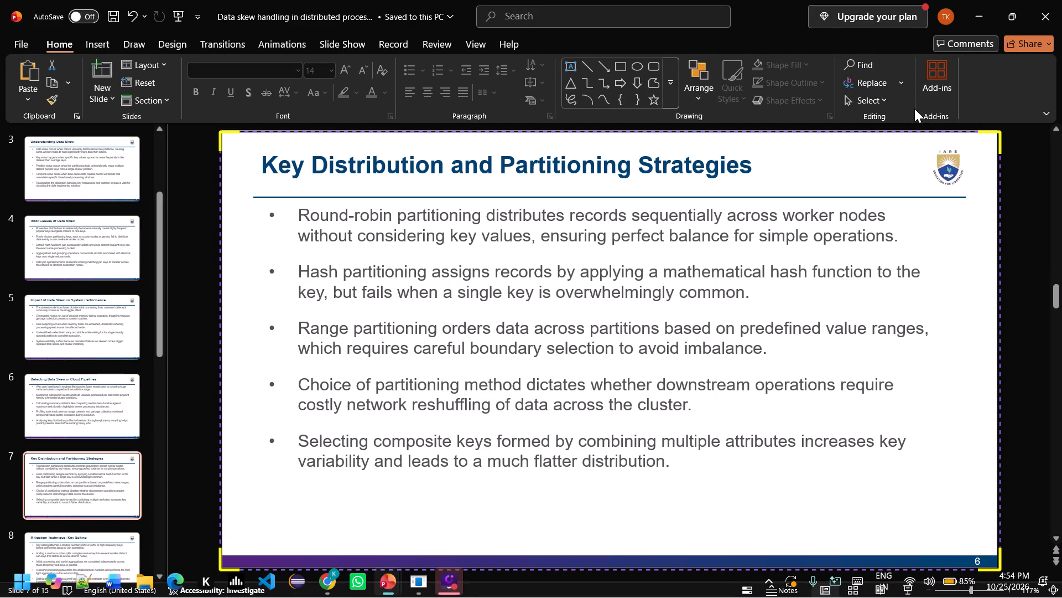
{"action": "left_click", "coordinate": [919, 111]}
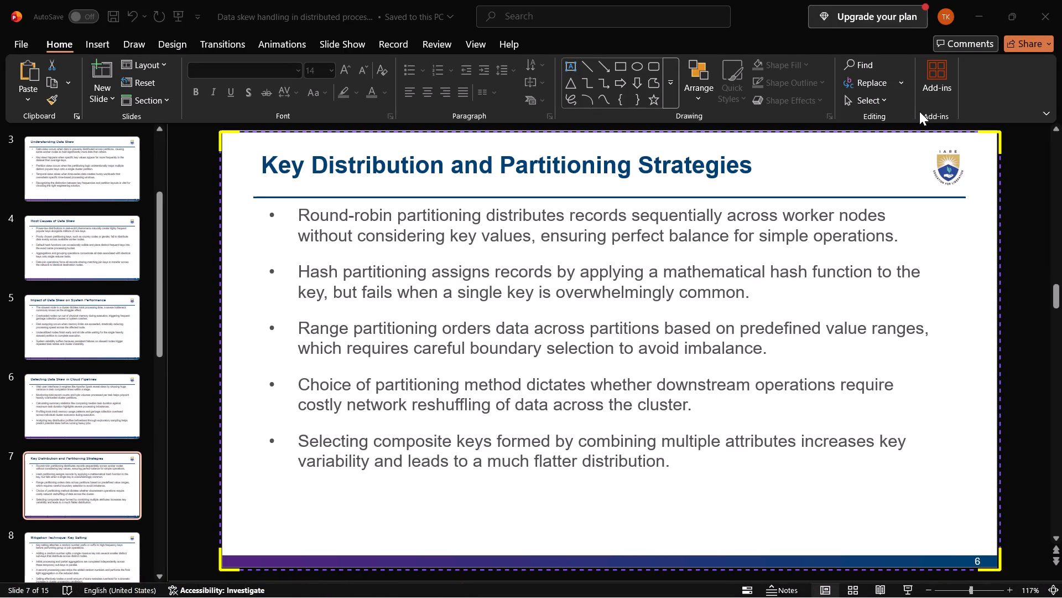
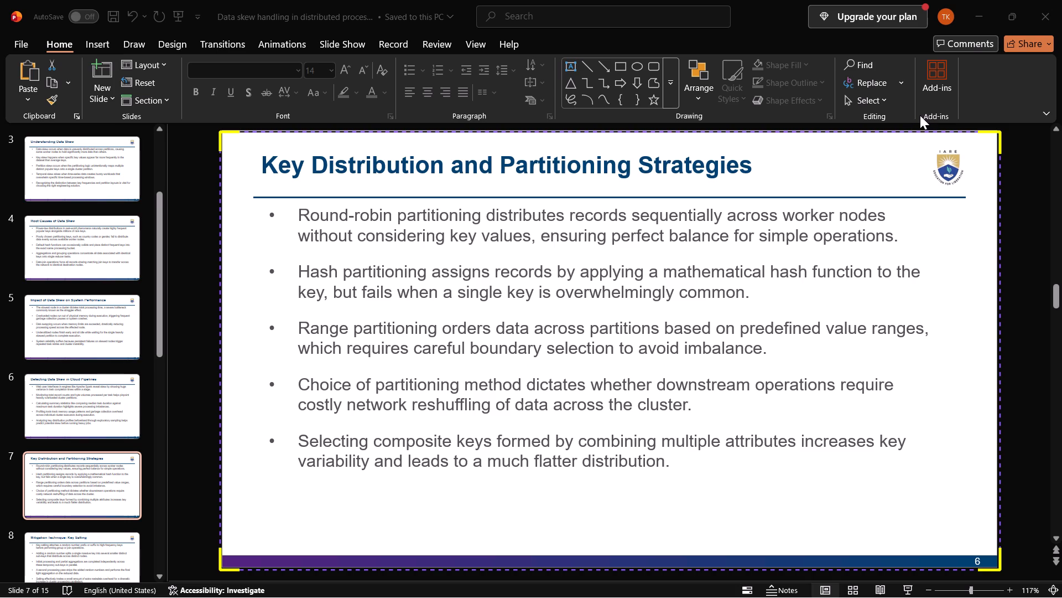
Record the slide 7 segment, Key Distribution and Partitioning Strategies, and pause the recording at its end.
{"action": "left_click", "coordinate": [923, 116]}
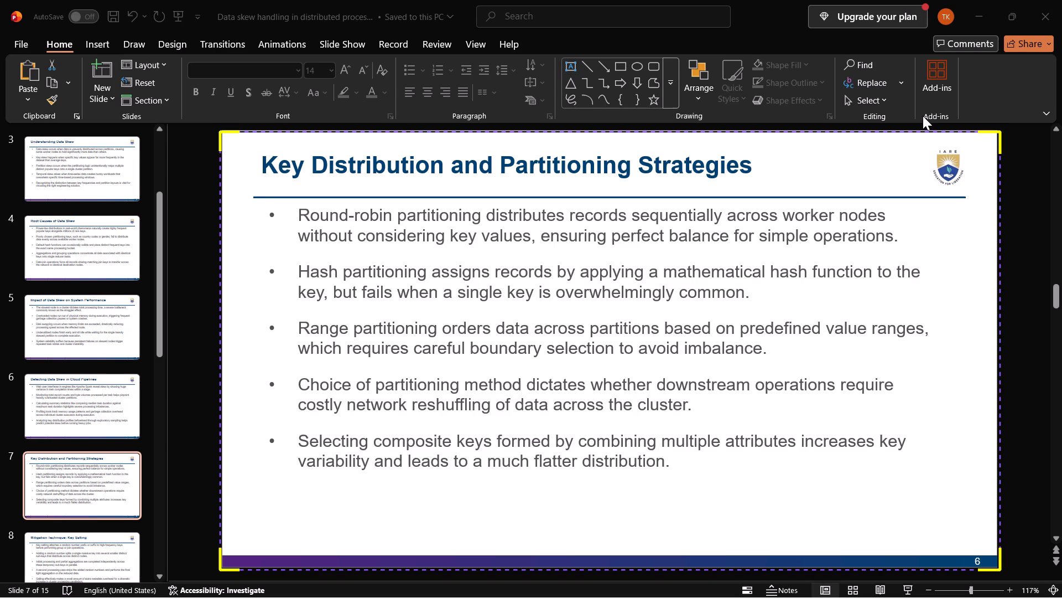
{"action": "left_click", "coordinate": [923, 116]}
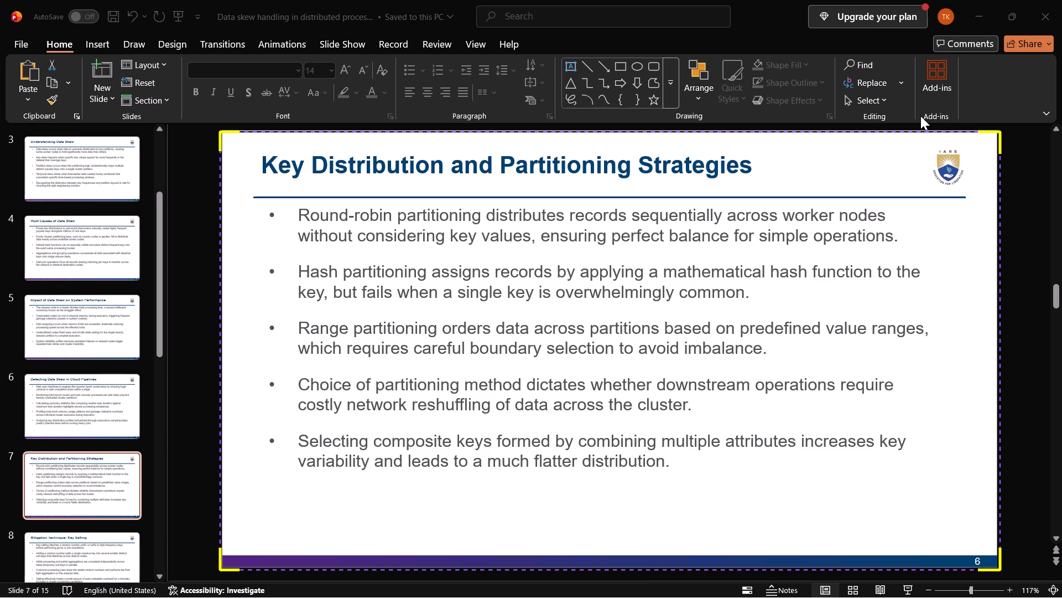
{"action": "left_click", "coordinate": [920, 116]}
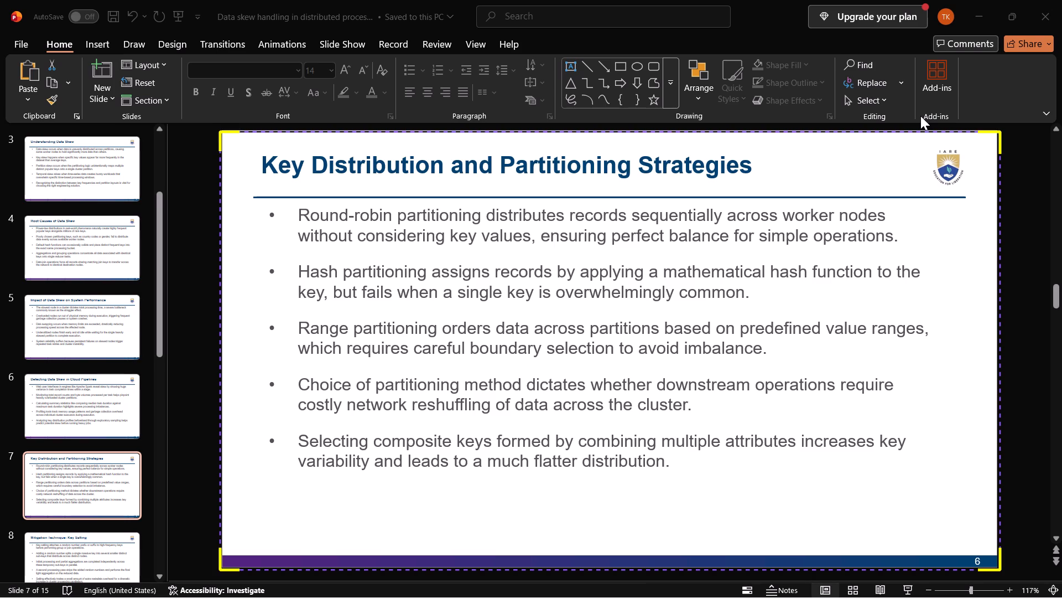
{"action": "left_click", "coordinate": [920, 116]}
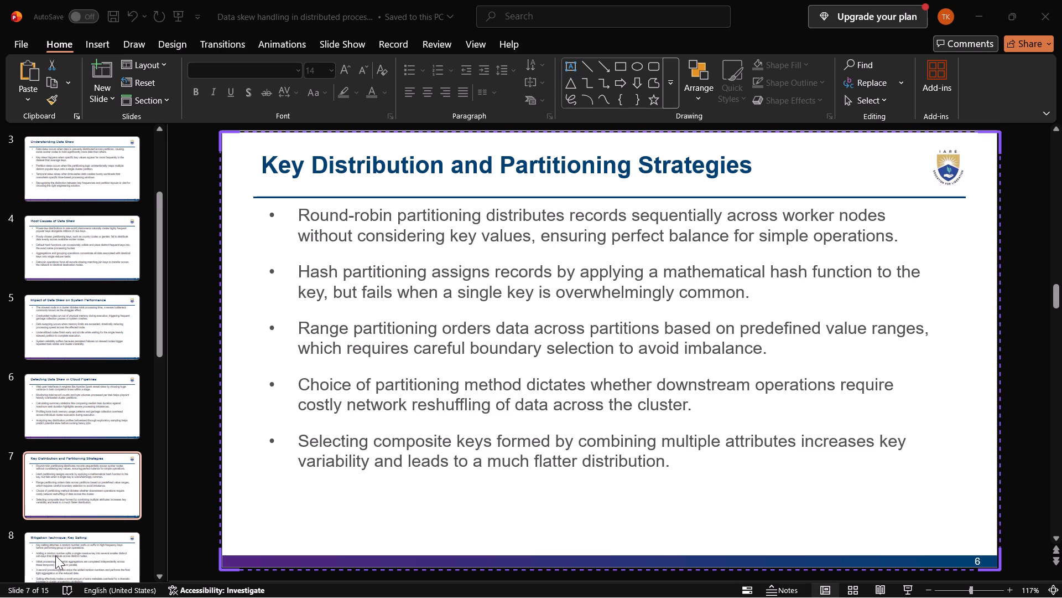
Switch to slide 8, Mitigation Technique: Key Salting, and continue the recording there.
{"action": "left_click", "coordinate": [55, 556]}
{"action": "left_click", "coordinate": [55, 556]}
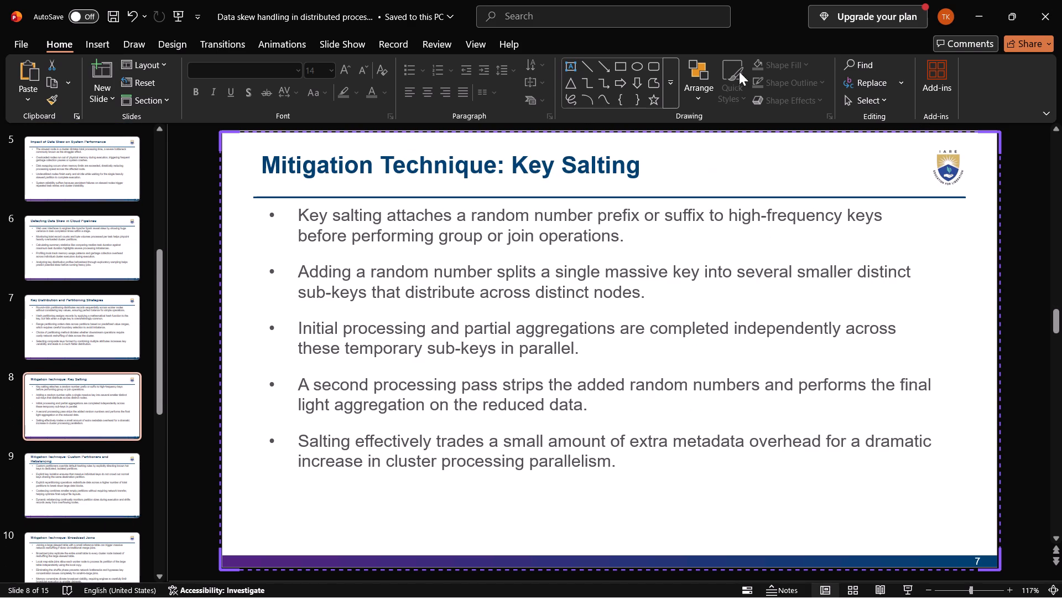
{"action": "left_click", "coordinate": [920, 114]}
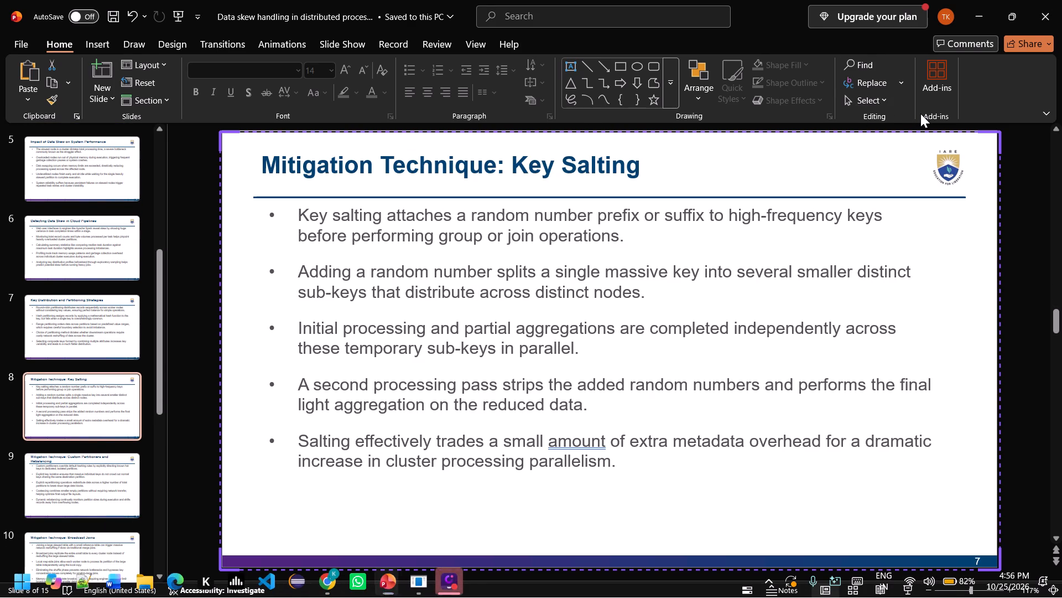
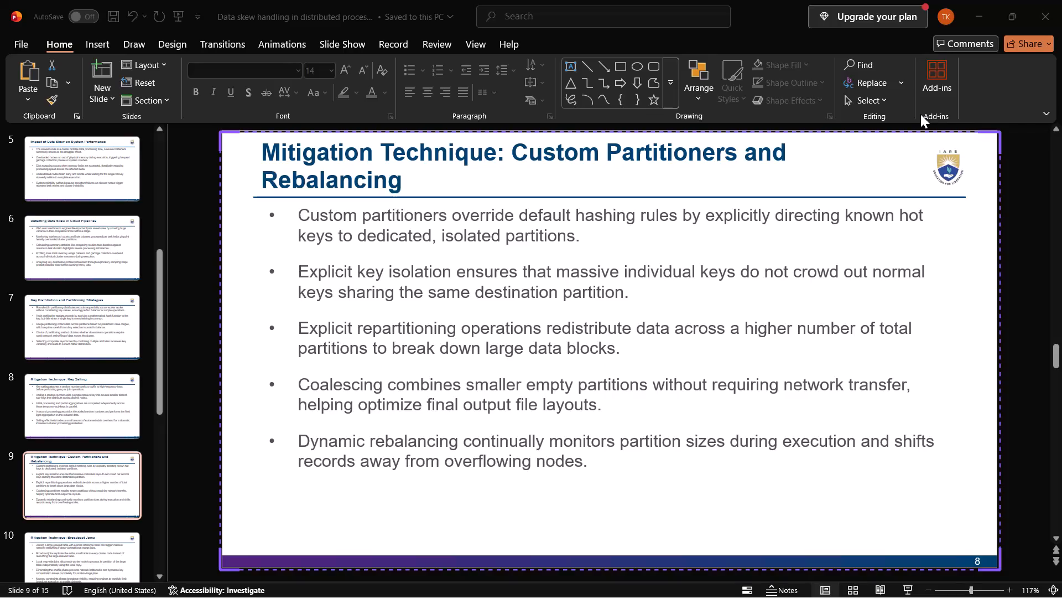
Switch the presentation to slide 10, Mitigation Technique: Broadcast Joins, and place the cursor in its bullet text.
{"action": "left_click", "coordinate": [118, 563]}
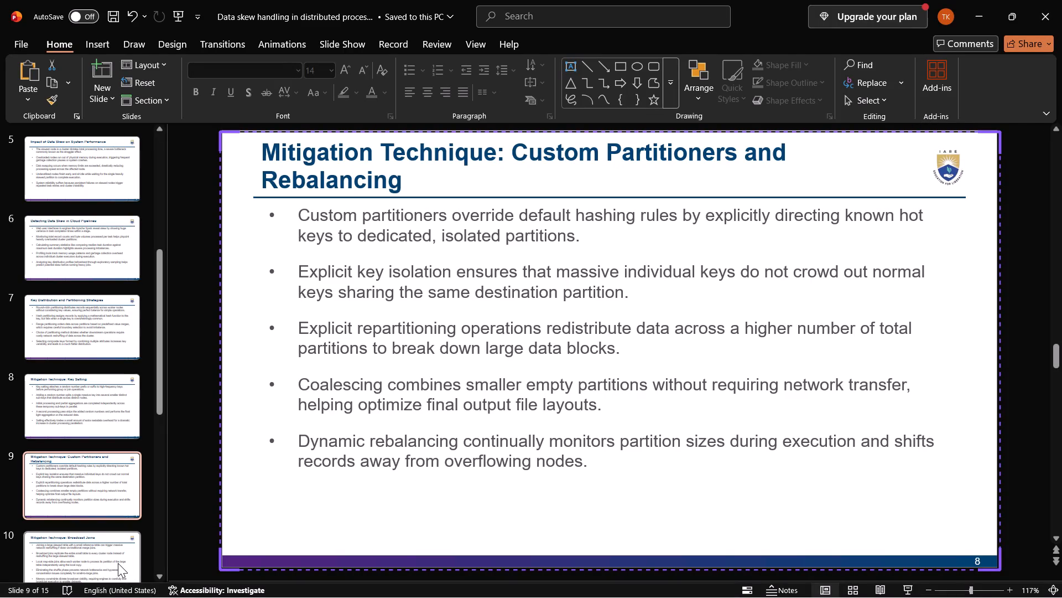
{"action": "left_click", "coordinate": [118, 563]}
{"action": "left_click", "coordinate": [307, 391]}
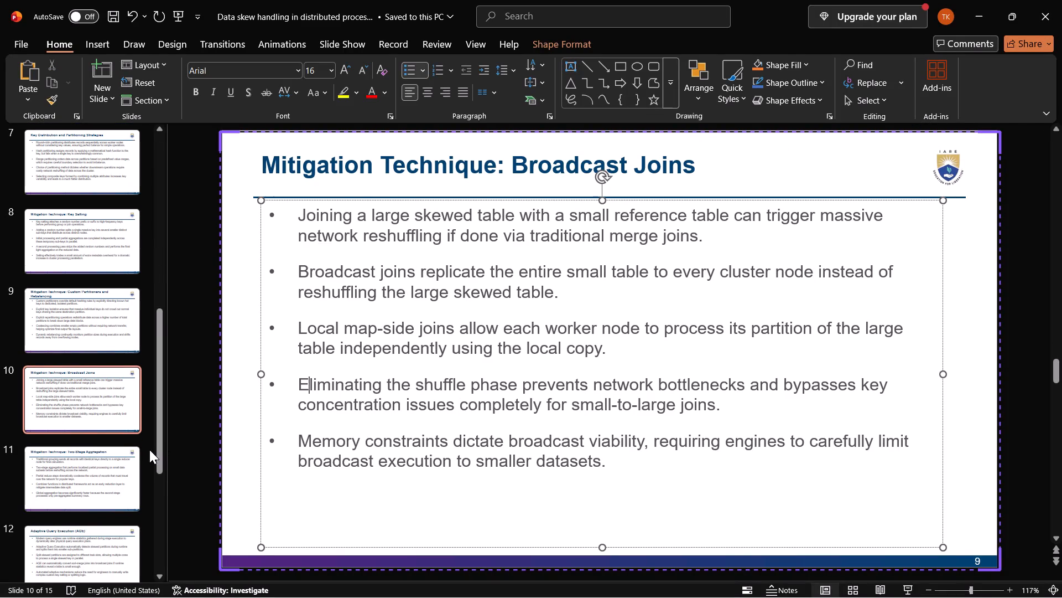
Switch to slide 11, Mitigation Technique: Two-Stage Aggregation, and continue the recording there.
{"action": "left_click", "coordinate": [71, 466]}
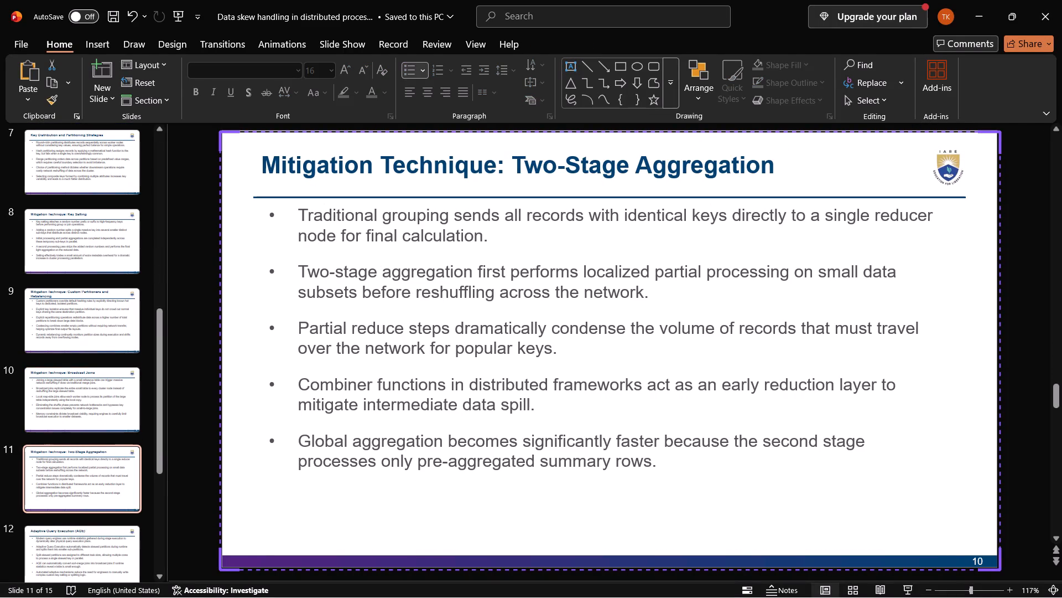
{"action": "left_click", "coordinate": [921, 113]}
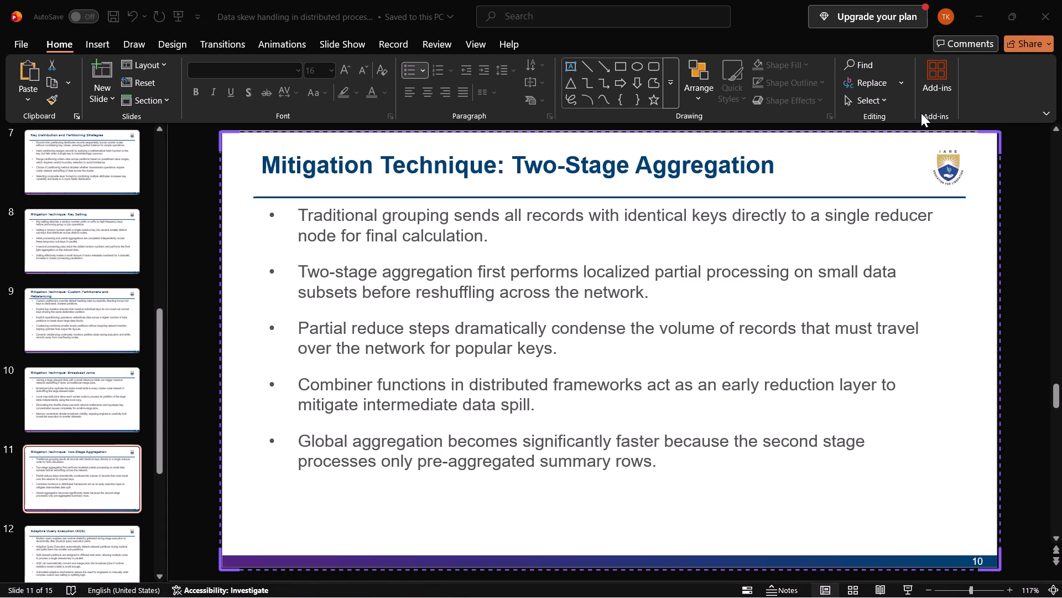
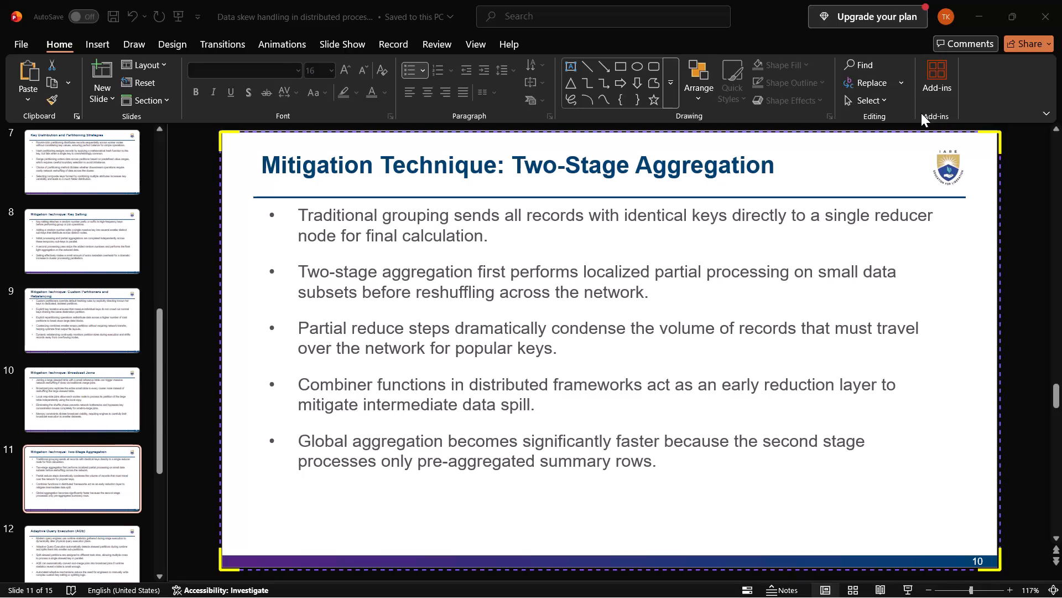
Interrupt the recording on the Two-Stage Aggregation slide and switch the presentation to slide 12, Adaptive Query Execution (AQE).
{"action": "left_click", "coordinate": [923, 118]}
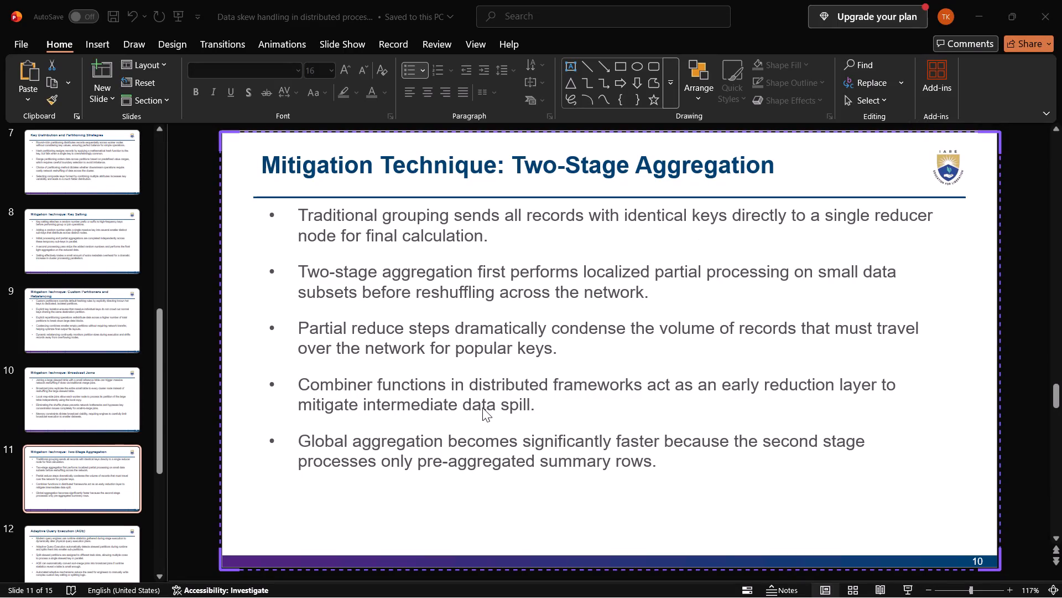
{"action": "left_click", "coordinate": [87, 543]}
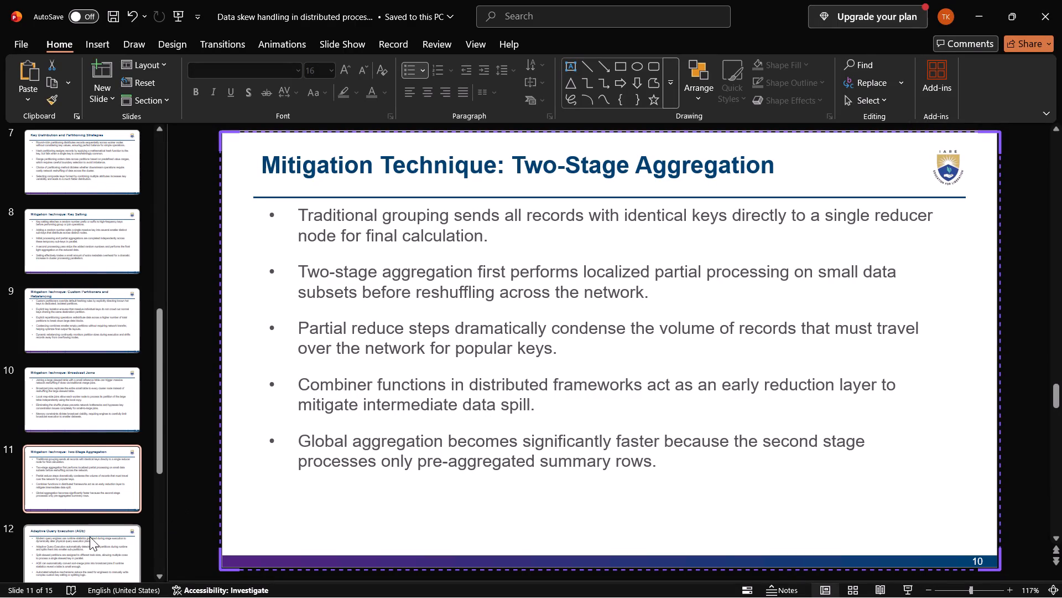
{"action": "left_click", "coordinate": [93, 532]}
Switch to slide 14, Best Practices and Architectural Considerations, and continue the recording there using the recorder's pause and resume control.
{"action": "scroll", "coordinate": [93, 532], "scroll_direction": "down", "scroll_amount": 1}
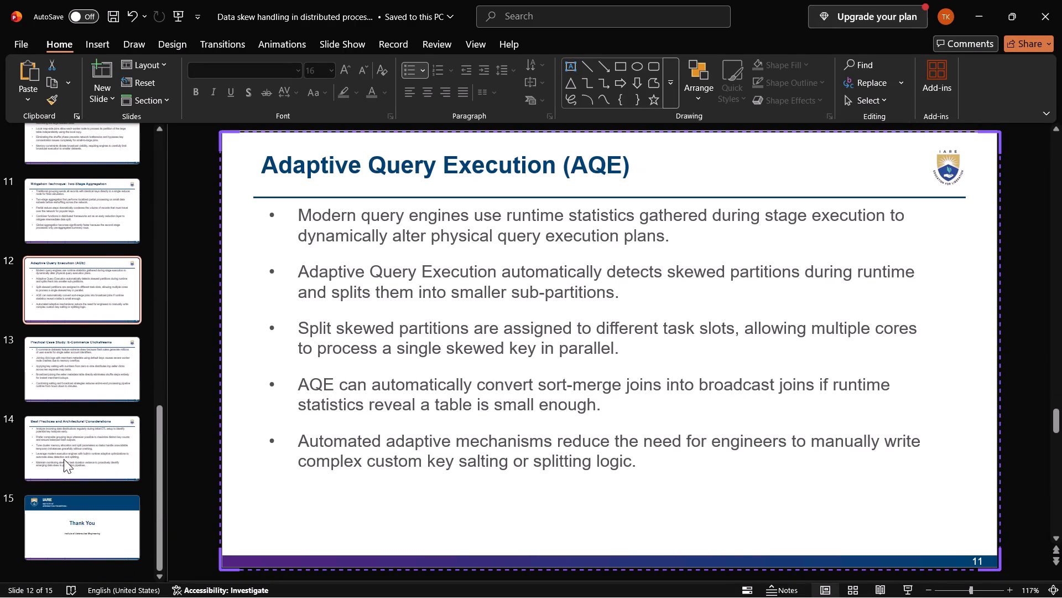
{"action": "left_click", "coordinate": [63, 455]}
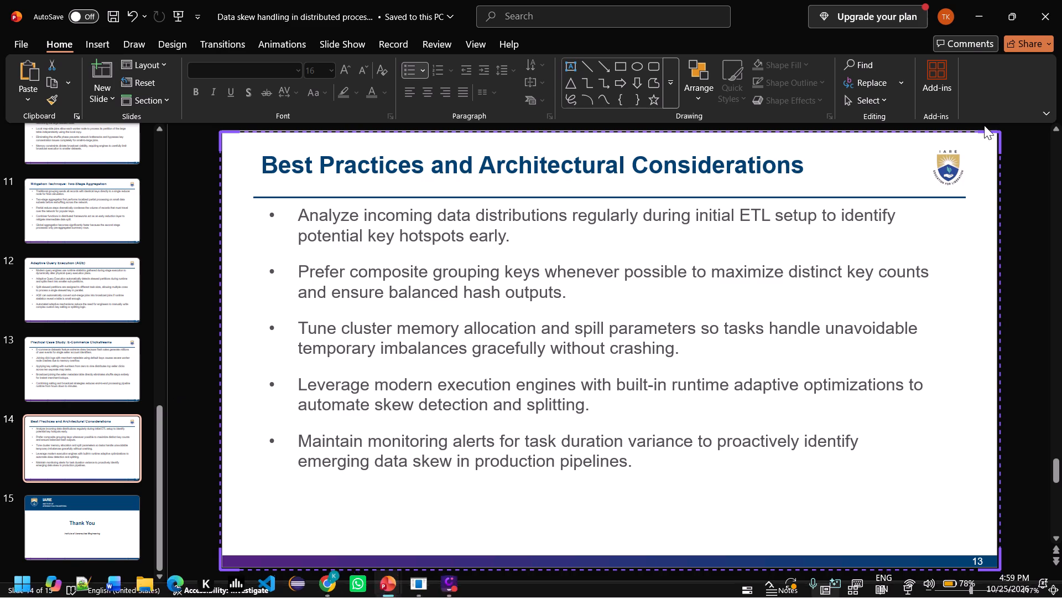
{"action": "left_click", "coordinate": [920, 113]}
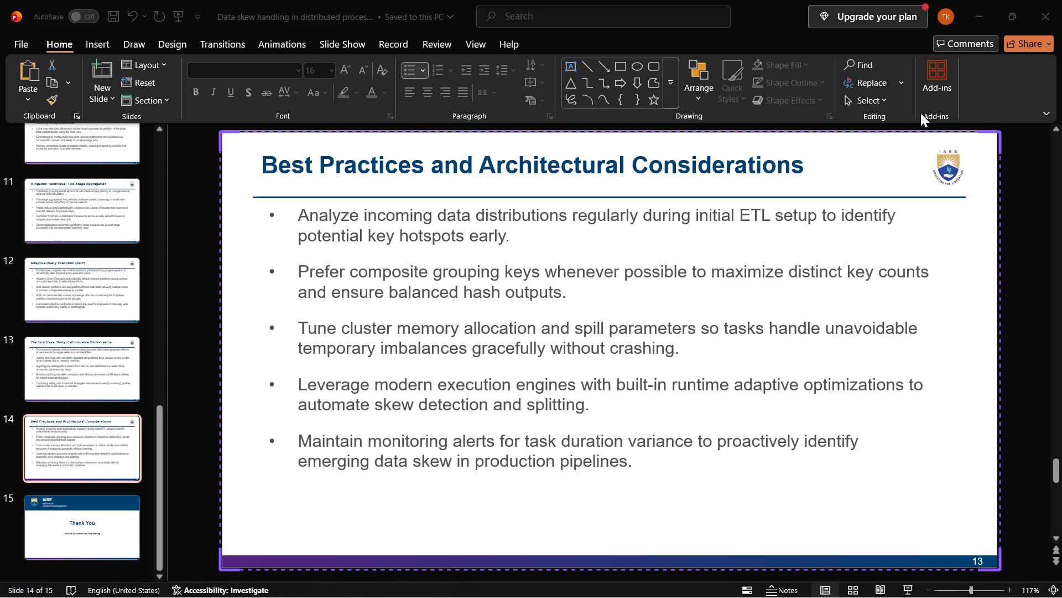
{"action": "left_click", "coordinate": [920, 113]}
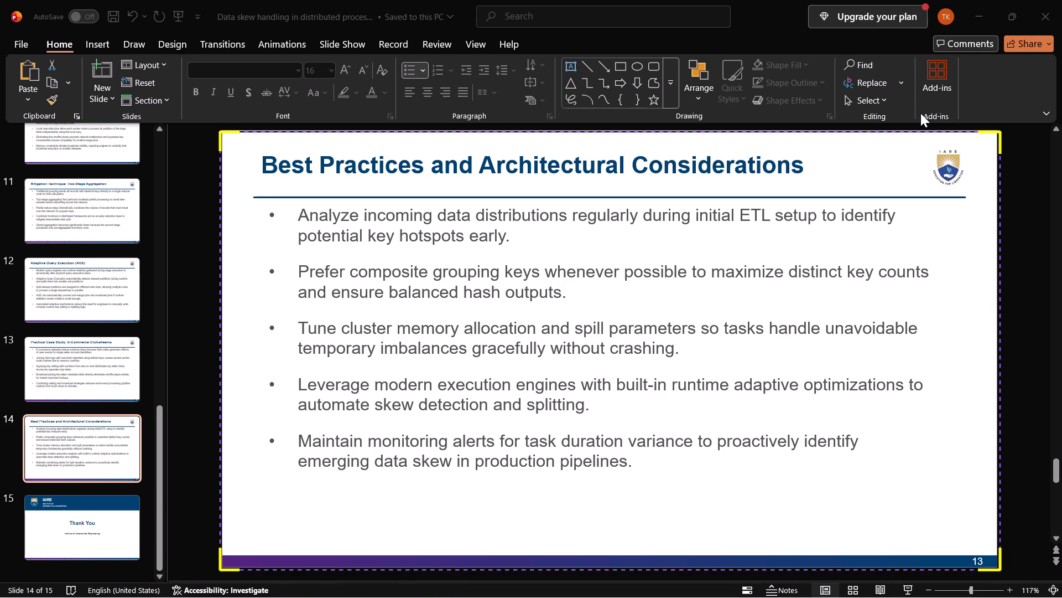
{"action": "left_click", "coordinate": [920, 113]}
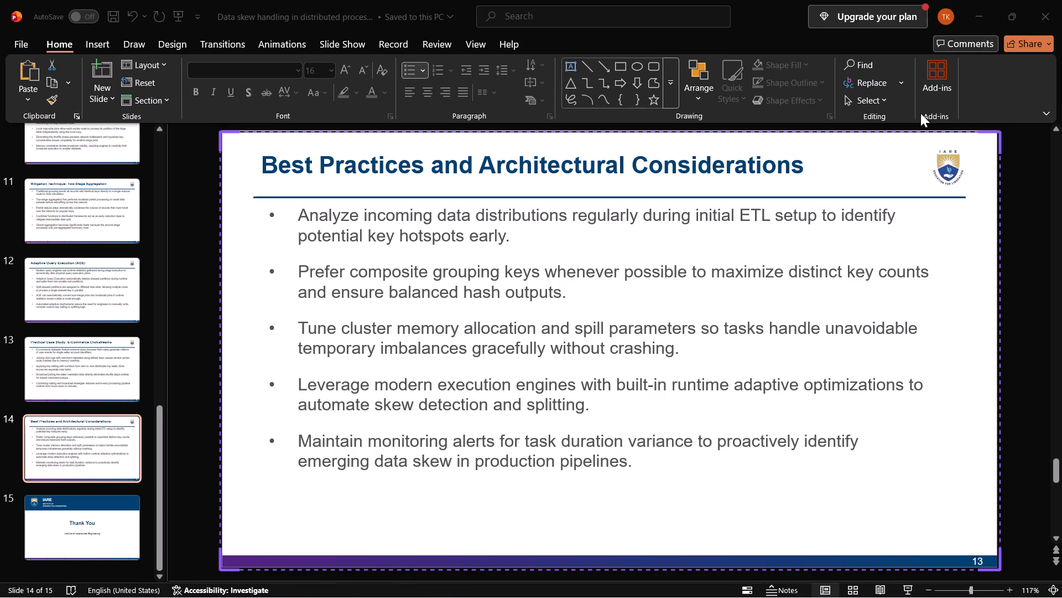
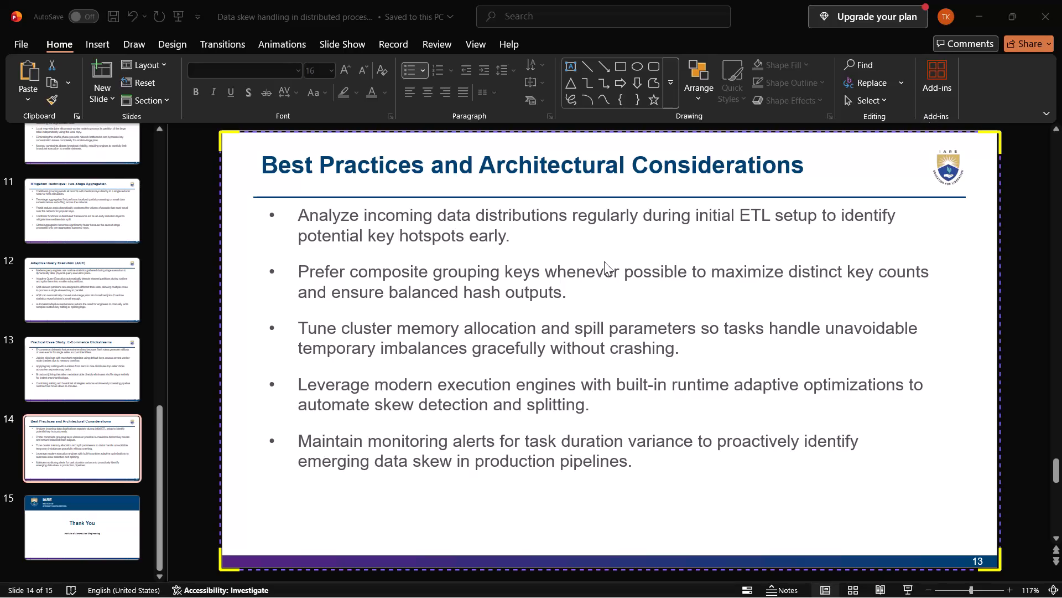
Switch to slide 15, the closing Thank You slide, and end the screen-and-camera recording there.
{"action": "left_click", "coordinate": [108, 514]}
{"action": "left_click", "coordinate": [98, 529]}
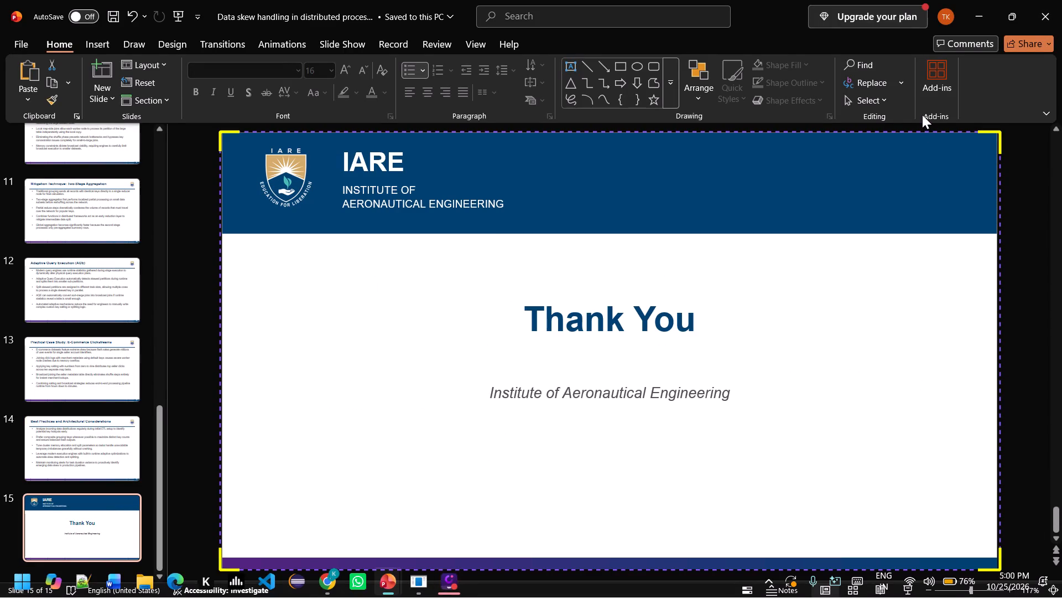
{"action": "left_click", "coordinate": [922, 115]}
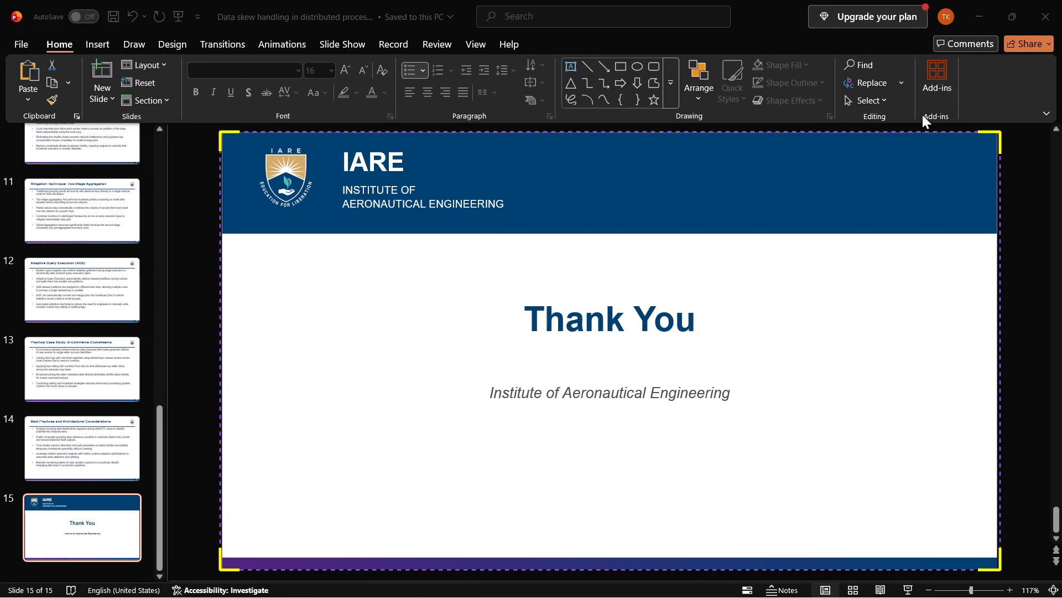
{"action": "left_click", "coordinate": [922, 115]}
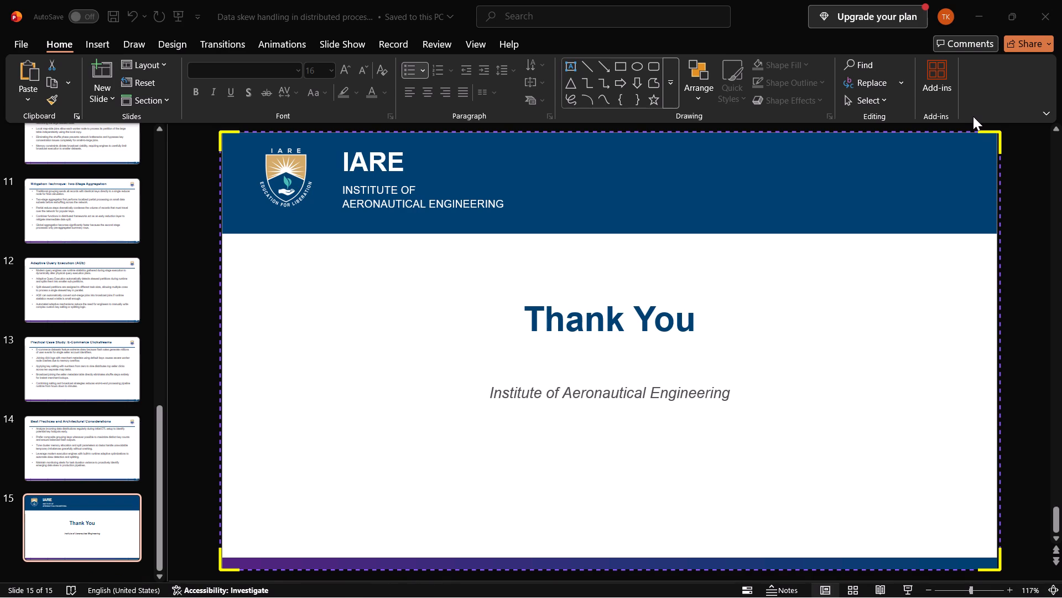
{"action": "left_click", "coordinate": [973, 116]}
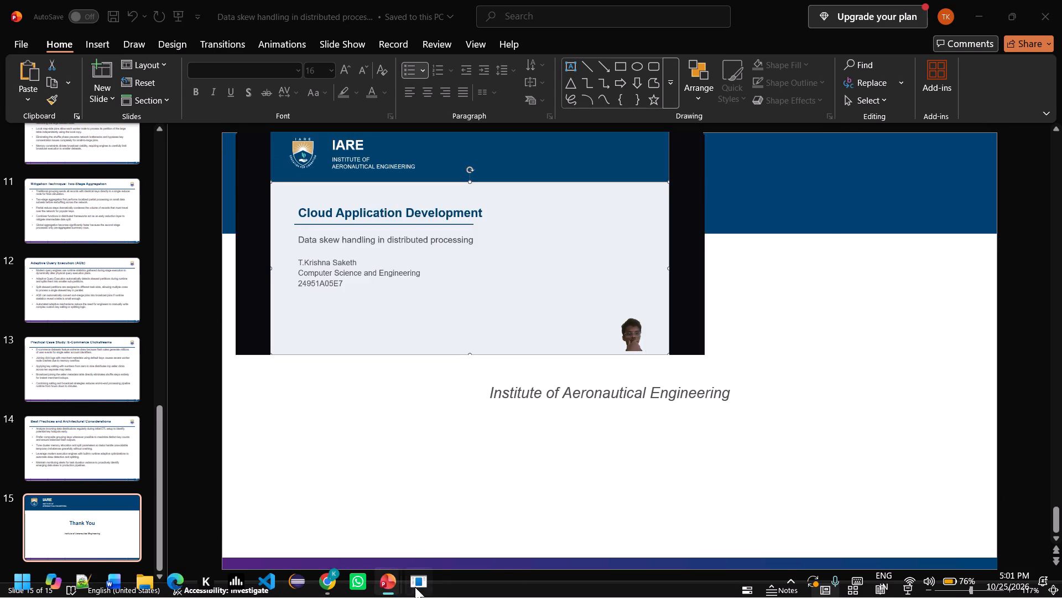
Export the finished recording with watermark under the name CAD CS to the Desktop AAT folder using Quick Export.
{"action": "left_click", "coordinate": [250, 472]}
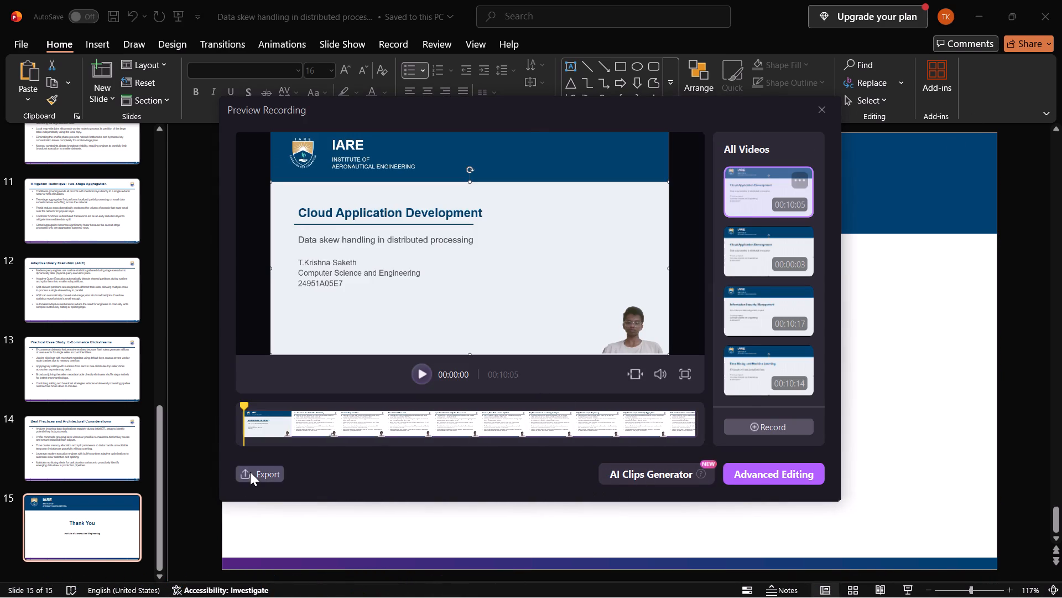
{"action": "left_click", "coordinate": [414, 451]}
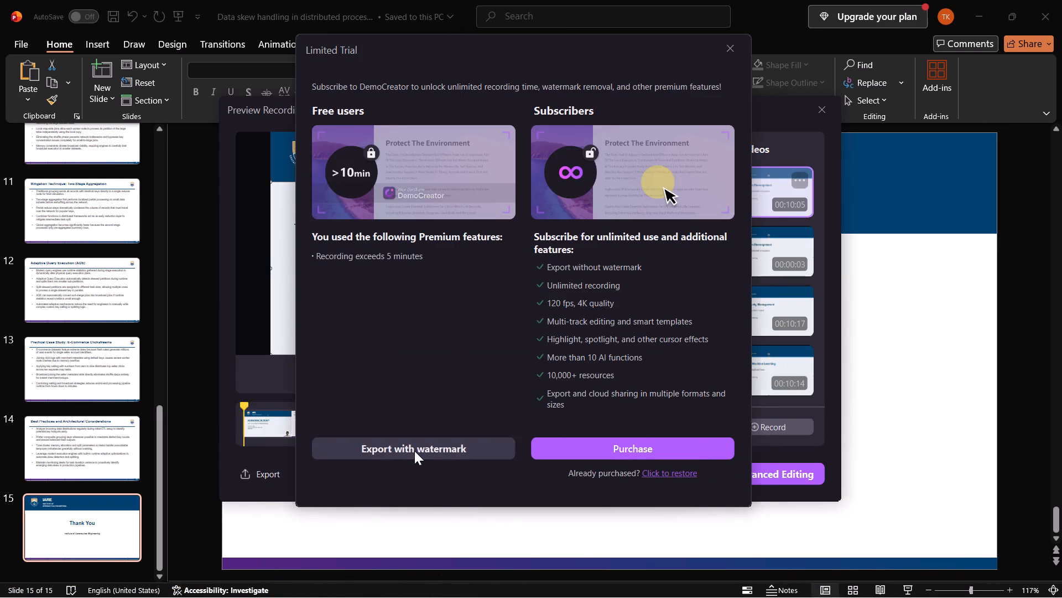
{"action": "left_click", "coordinate": [451, 262]}
{"action": "key", "text": "ctrl+a"}
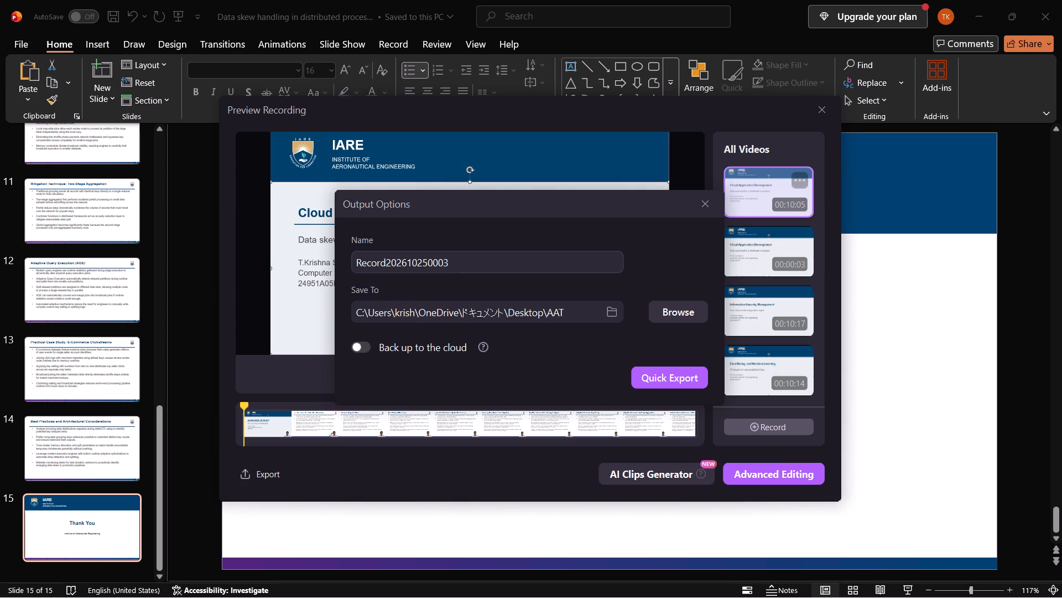
{"action": "key", "text": "BackSpace"}
{"action": "type", "text": "CAD S"}
{"action": "key", "text": "BackSpace"}
{"action": "type", "text": "CS"}
{"action": "key", "text": "Return"}
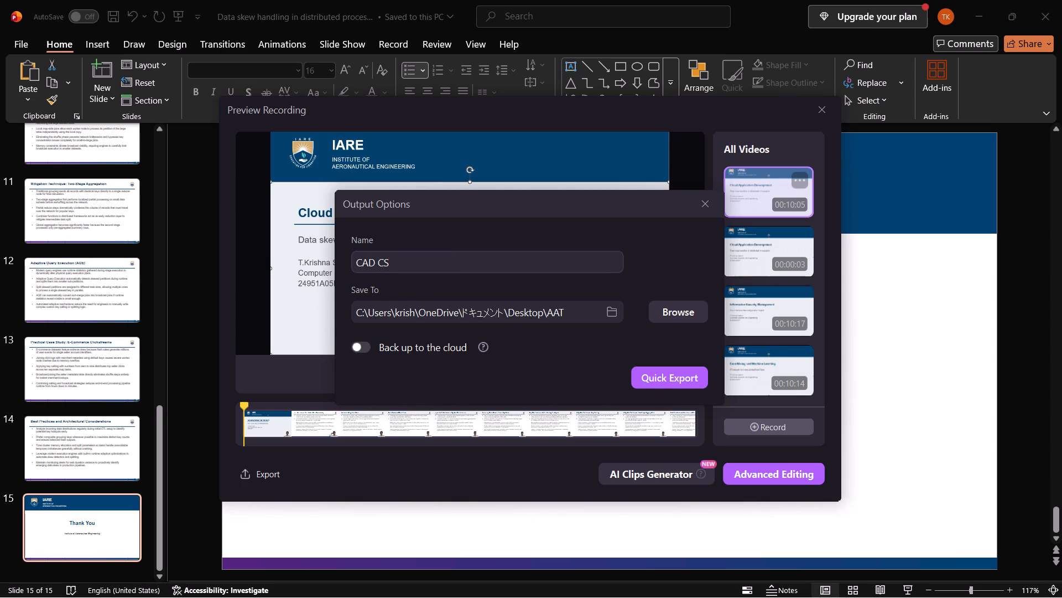
{"action": "left_click", "coordinate": [657, 372]}
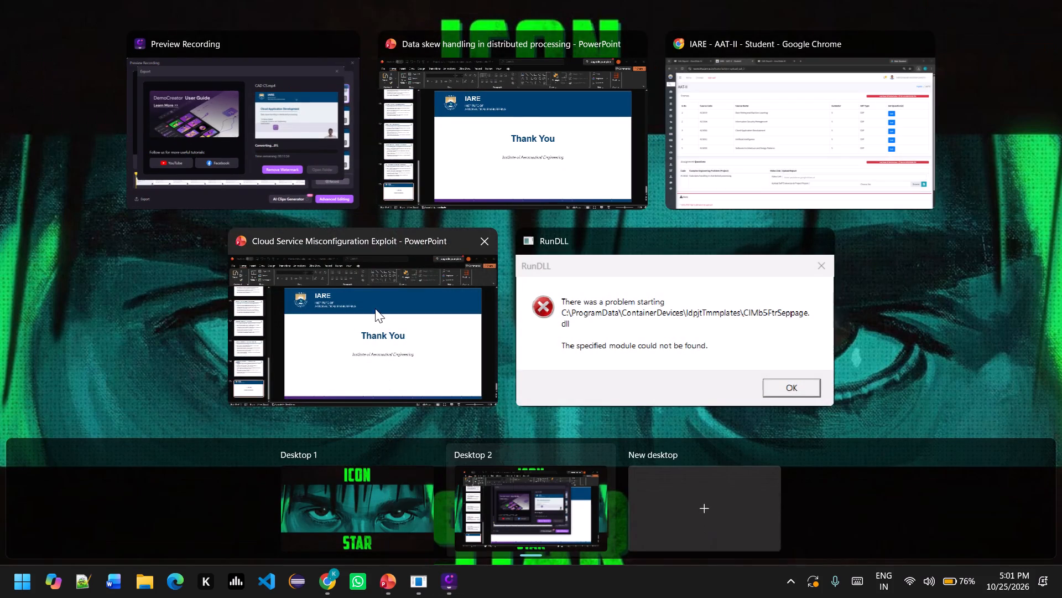
On Desktop 1, open Intelligent Anomaly Diagnosis in Distributed Systems.pptx from Chrome's recent downloads.
{"action": "left_click", "coordinate": [365, 489]}
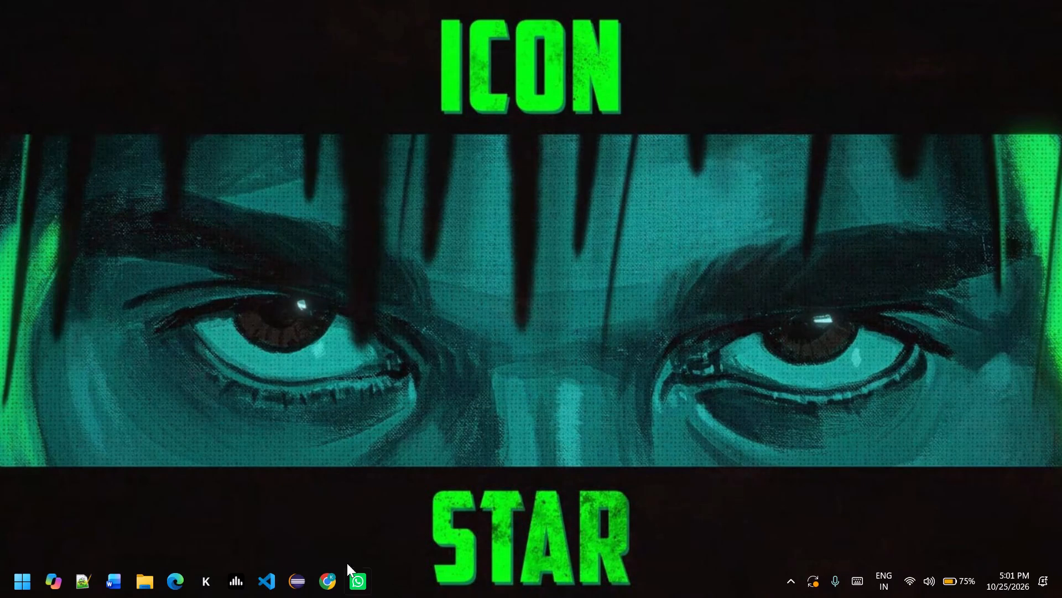
{"action": "left_click", "coordinate": [329, 583]}
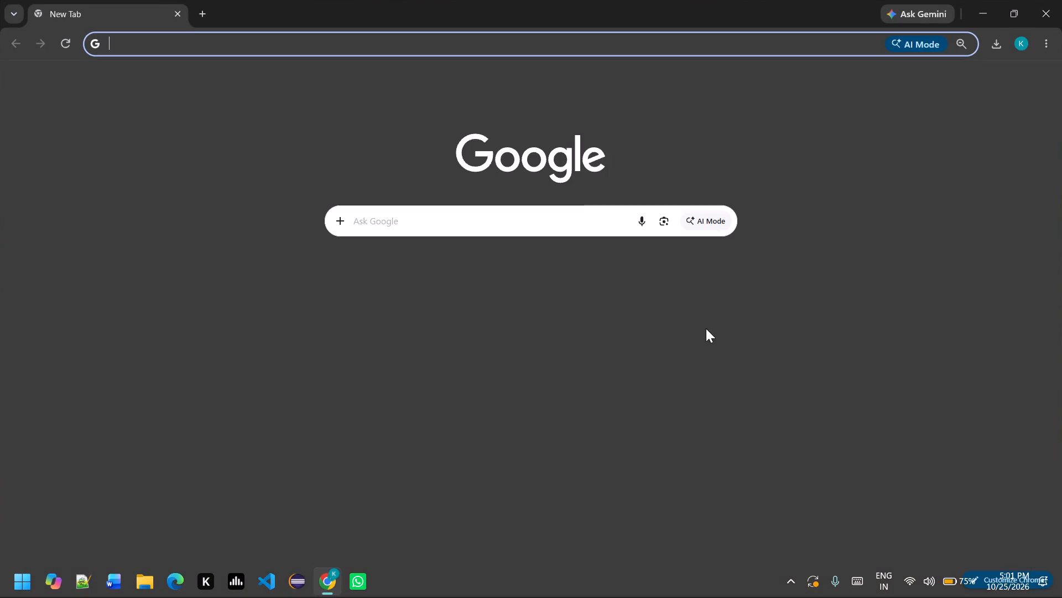
{"action": "left_click", "coordinate": [1002, 48]}
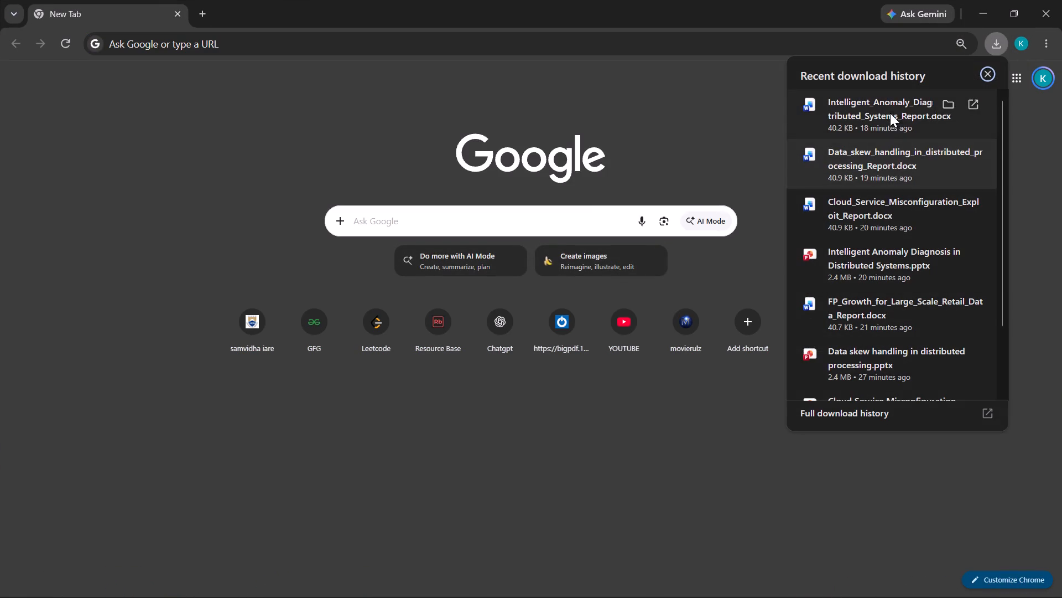
{"action": "double_click", "coordinate": [907, 248]}
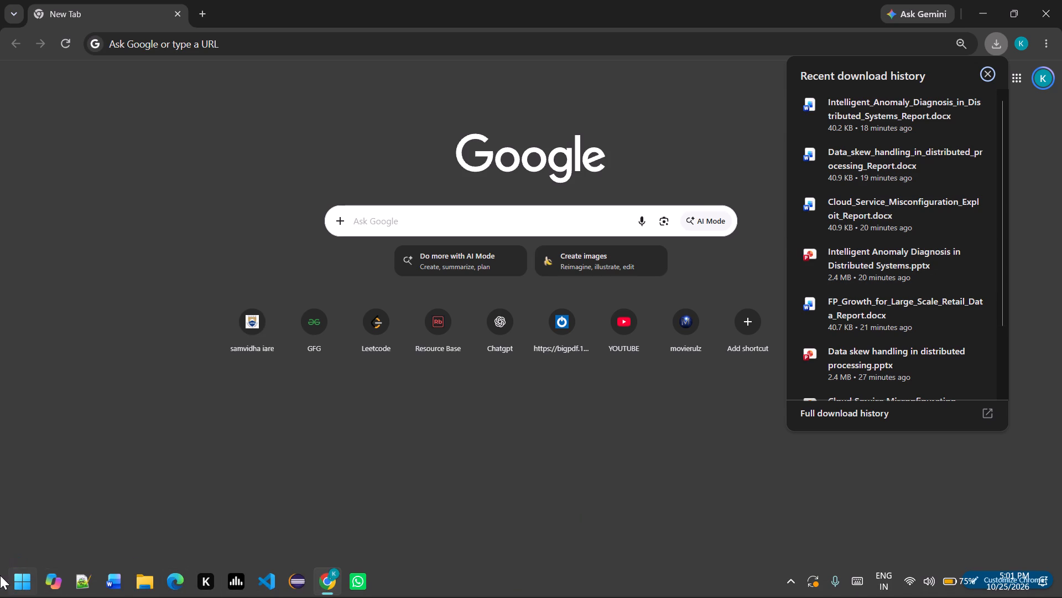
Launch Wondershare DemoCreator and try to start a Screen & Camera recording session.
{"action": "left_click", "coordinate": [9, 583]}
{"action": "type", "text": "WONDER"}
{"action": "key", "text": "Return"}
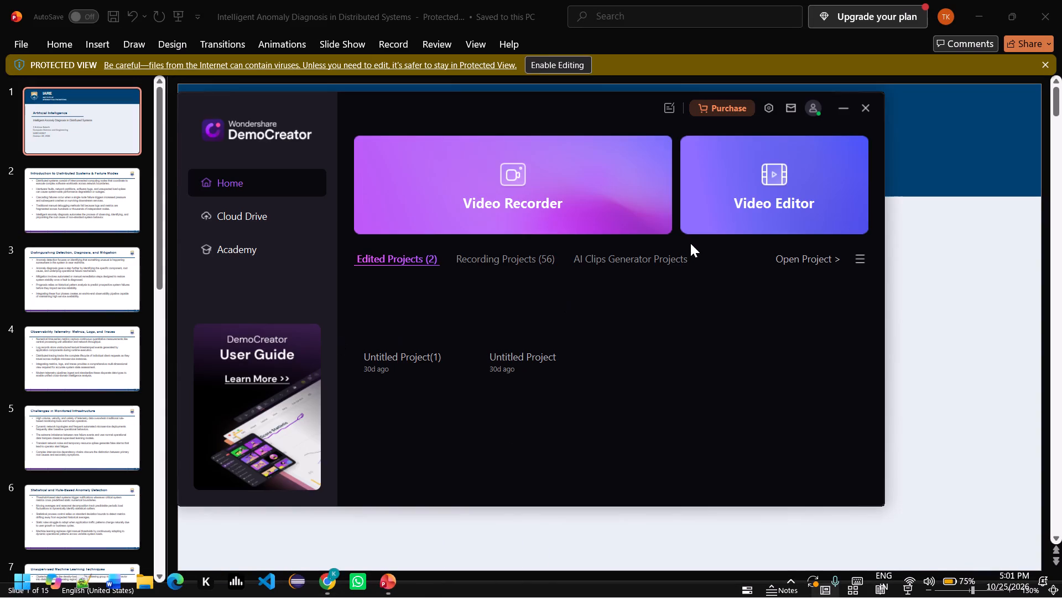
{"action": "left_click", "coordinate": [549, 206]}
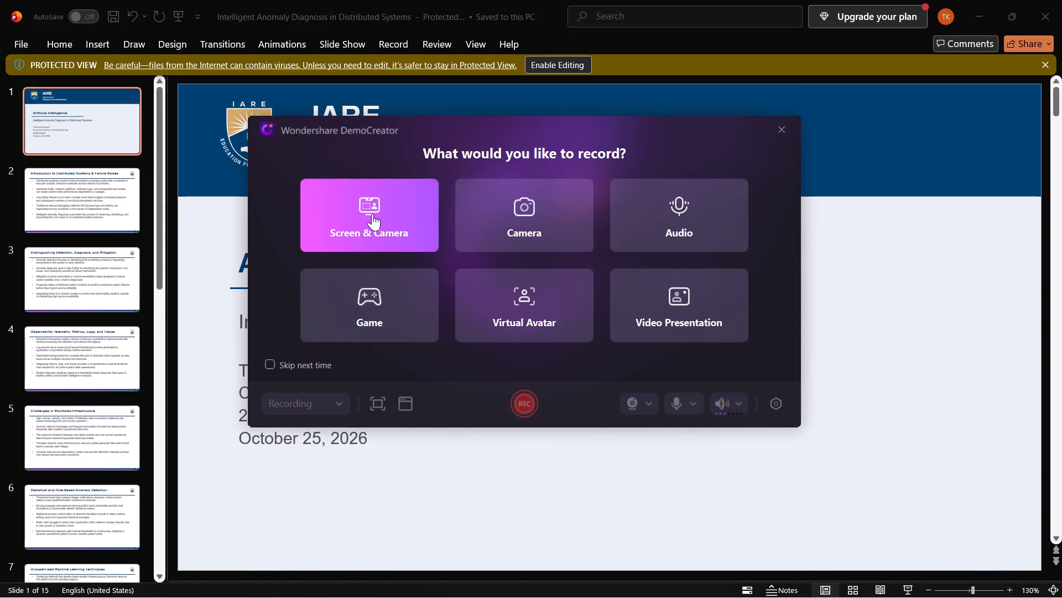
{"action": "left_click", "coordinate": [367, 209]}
Enable editing for the Intelligent Anomaly Diagnosis in Distributed Systems presentation.
{"action": "left_click", "coordinate": [540, 60]}
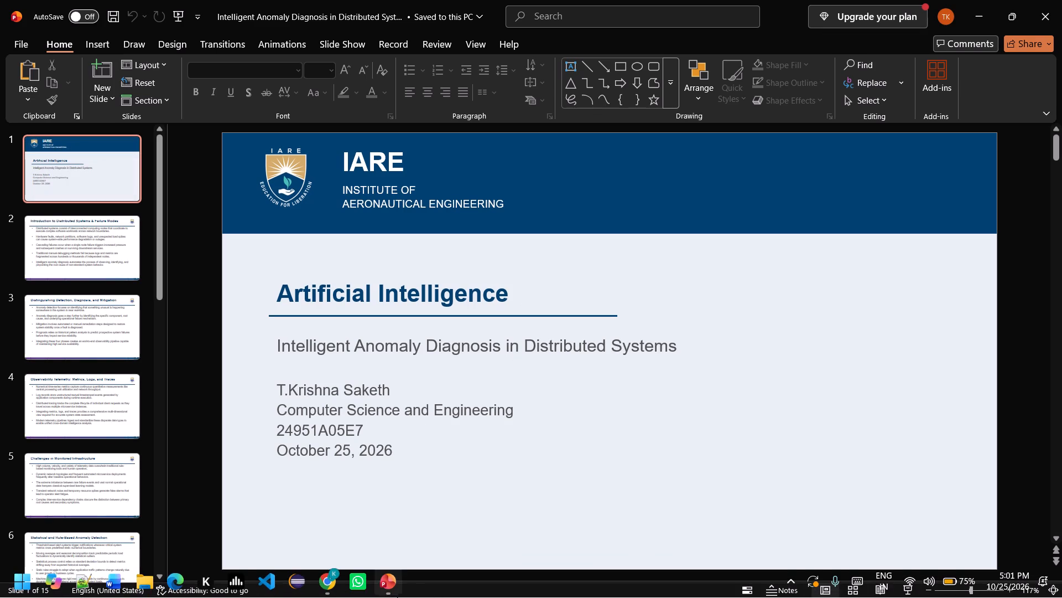
Launch Wondershare DemoCreator 8 and open its video recorder in Screen & Camera mode.
{"action": "left_click", "coordinate": [0, 590]}
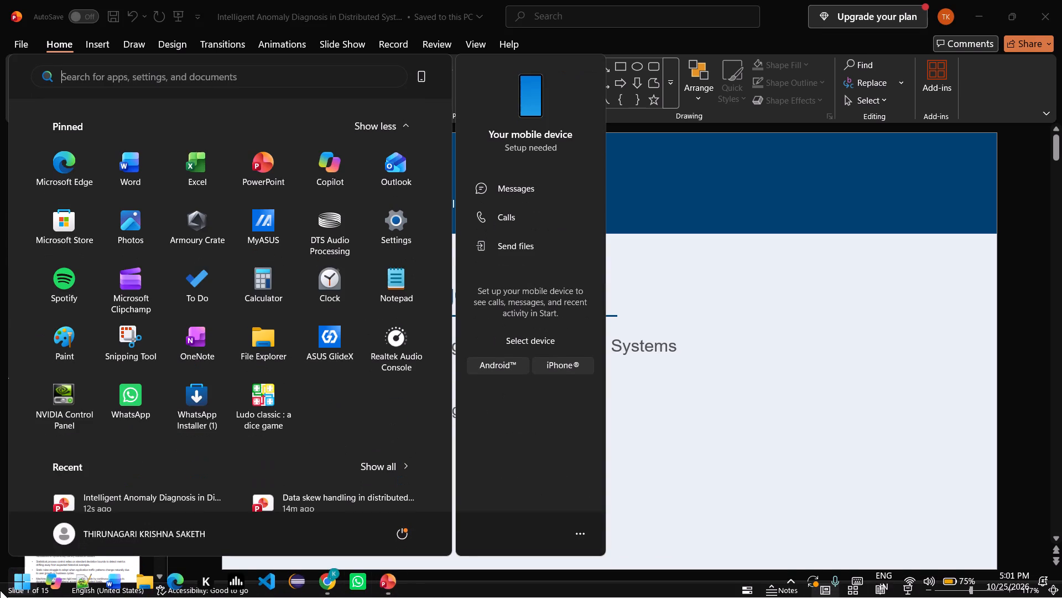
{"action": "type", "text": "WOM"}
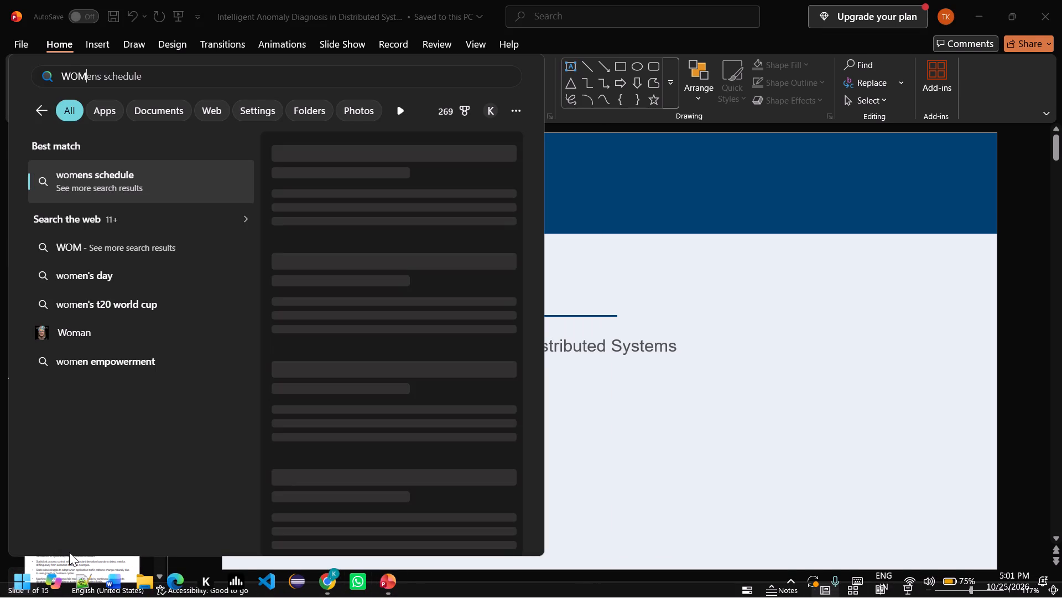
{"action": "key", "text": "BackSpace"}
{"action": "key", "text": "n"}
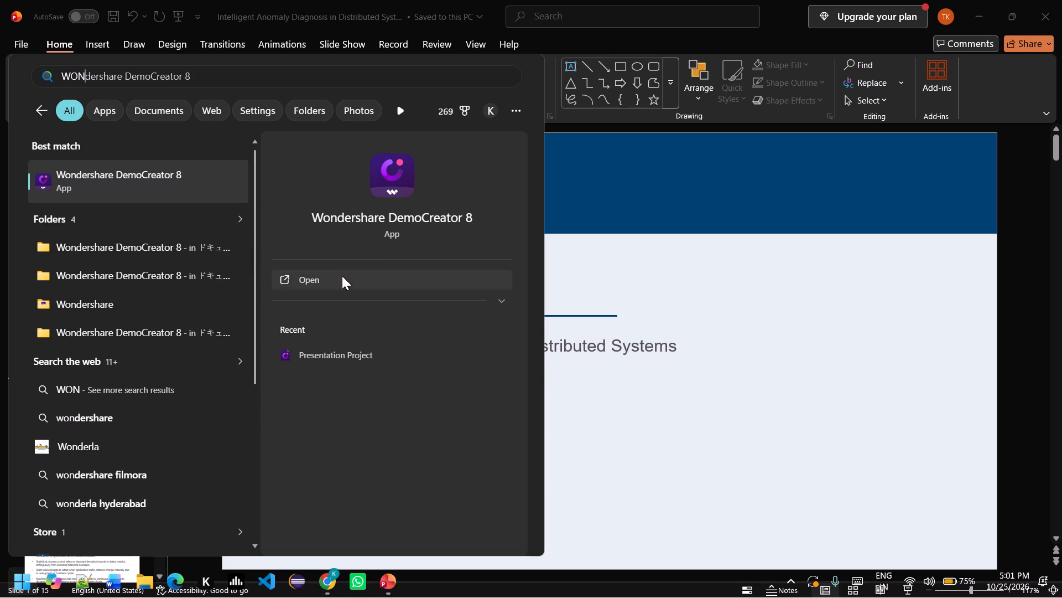
{"action": "left_click", "coordinate": [341, 276]}
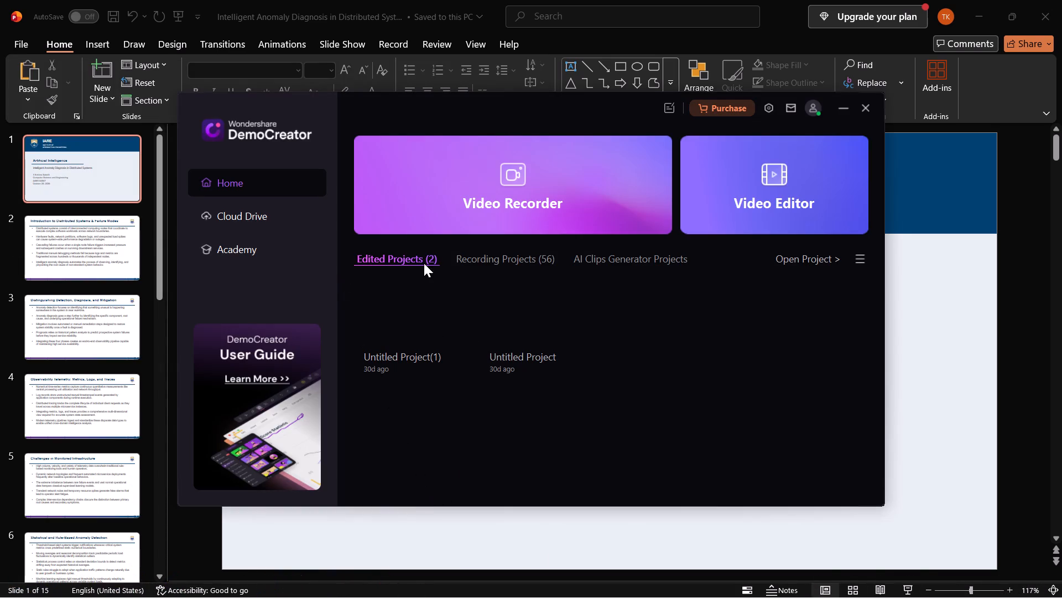
{"action": "left_click", "coordinate": [431, 223]}
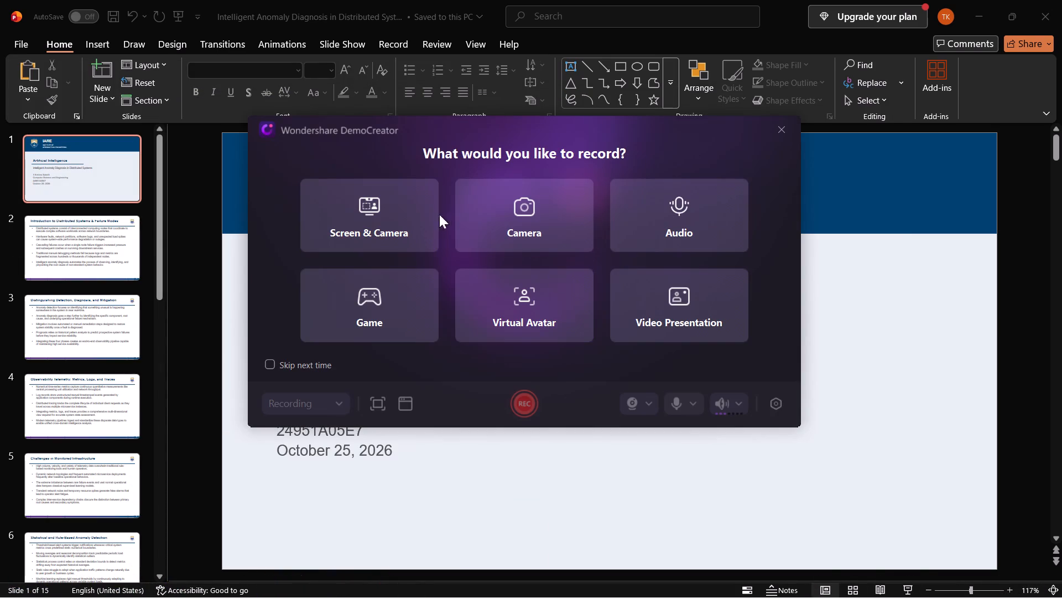
{"action": "left_click", "coordinate": [410, 218]}
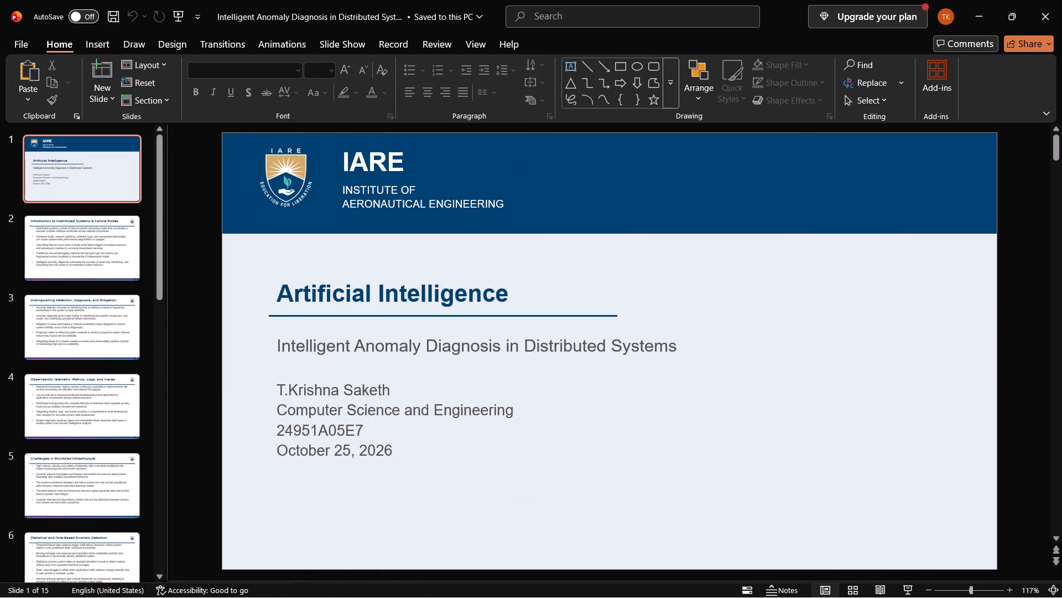
Delete the October 25, 2026 date line from the title slide's author details in PowerPoint.
{"action": "double_click", "coordinate": [386, 446]}
{"action": "key", "text": "BackSpace"}
{"action": "key", "text": "BackSpace"}
{"action": "key", "text": "BackSpace"}
{"action": "key", "text": "BackSpace"}
{"action": "key", "text": "BackSpace"}
{"action": "key", "text": "BackSpace"}
{"action": "key", "text": "BackSpace"}
{"action": "key", "text": "BackSpace"}
{"action": "key", "text": "BackSpace"}
{"action": "key", "text": "BackSpace"}
{"action": "key", "text": "BackSpace"}
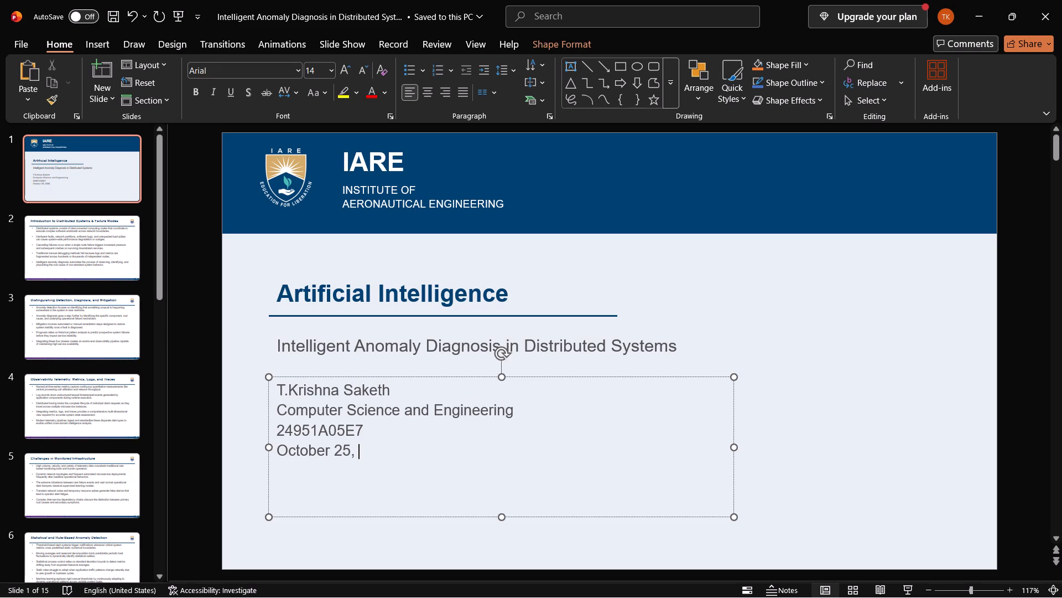
{"action": "key", "text": "BackSpace"}
{"action": "key", "text": "BackSpace"}
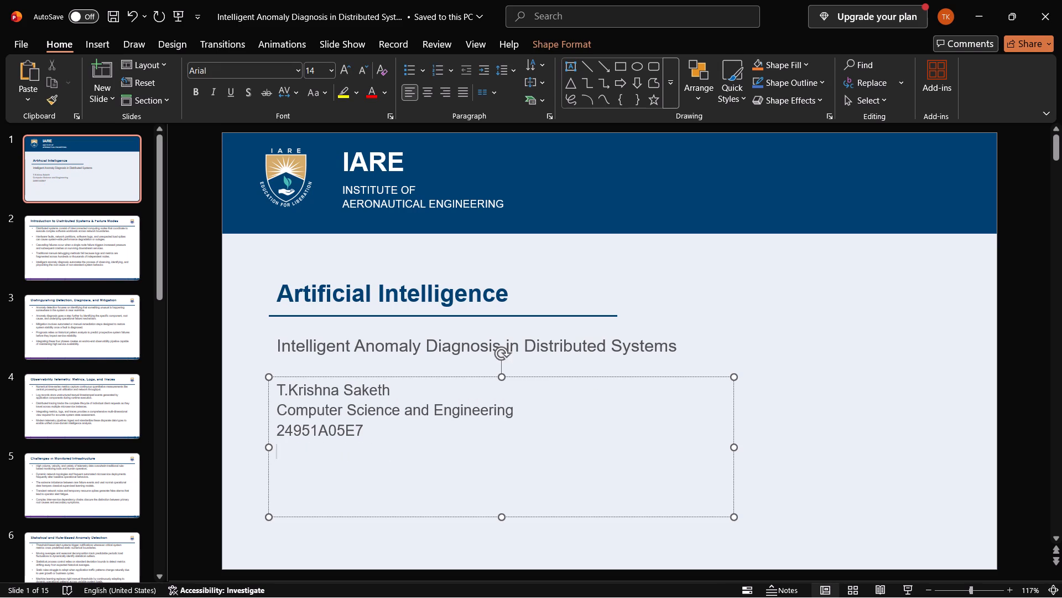
{"action": "left_click", "coordinate": [272, 343]}
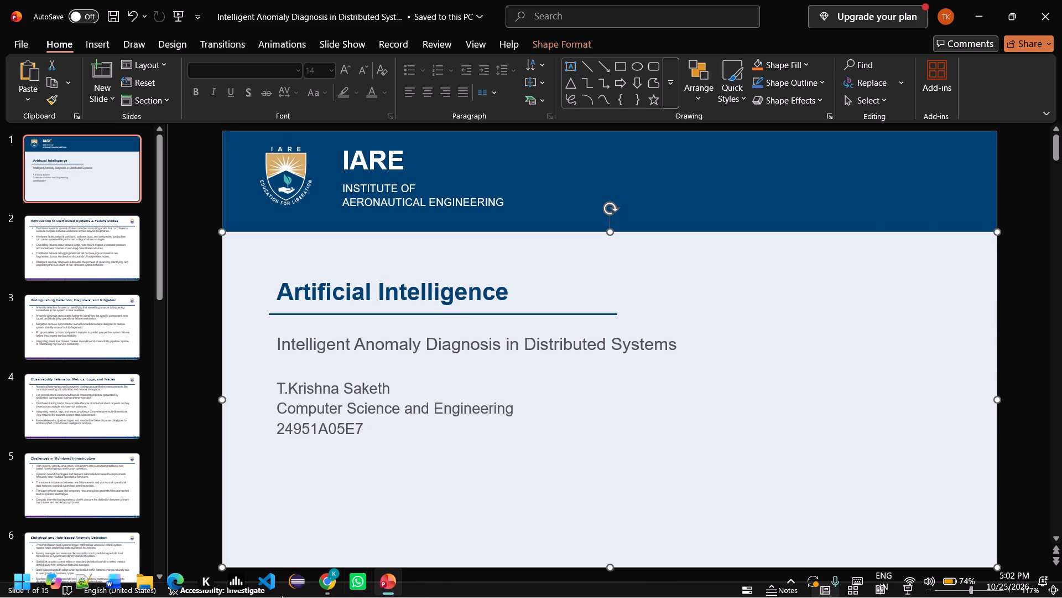
Switch to the Google Chrome window.
{"action": "key", "text": "alt+Tab"}
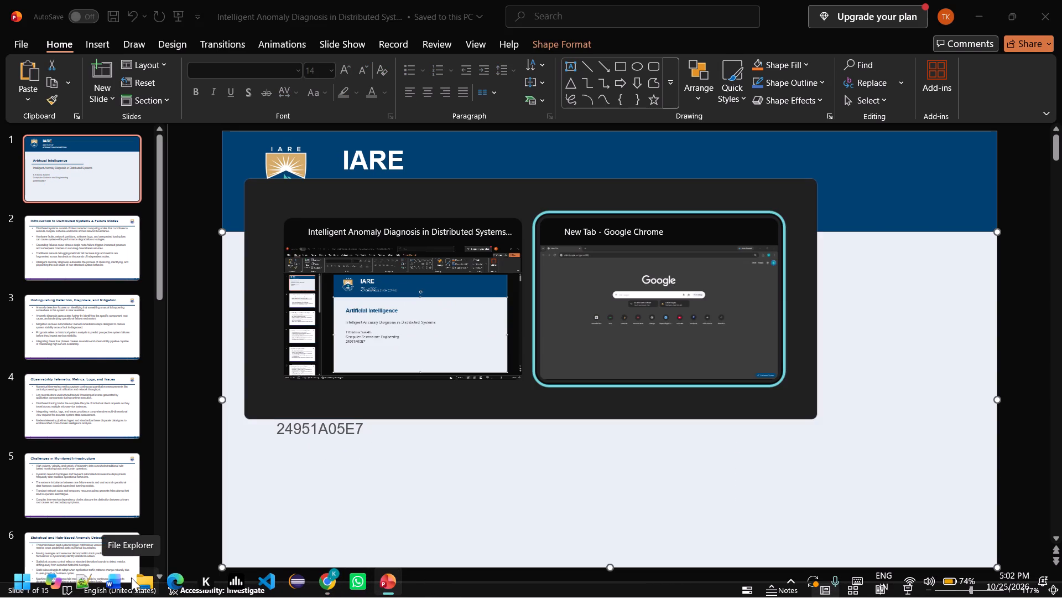
Switch to the empty Chrome New Tab window and close it.
{"action": "key", "text": "alt+Tab"}
{"action": "key", "text": "alt+Tab"}
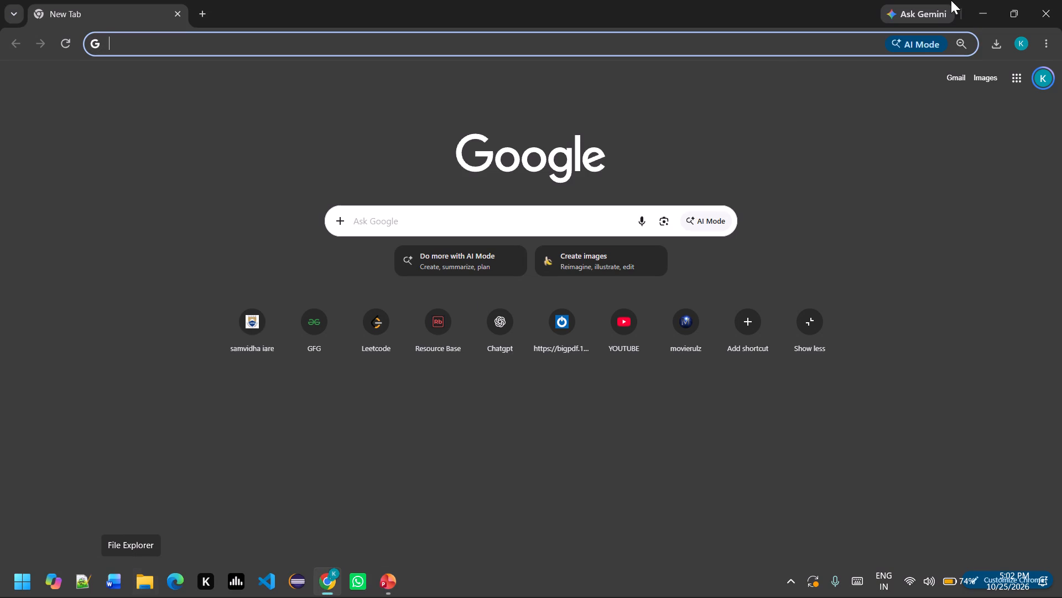
{"action": "left_click", "coordinate": [1061, 0]}
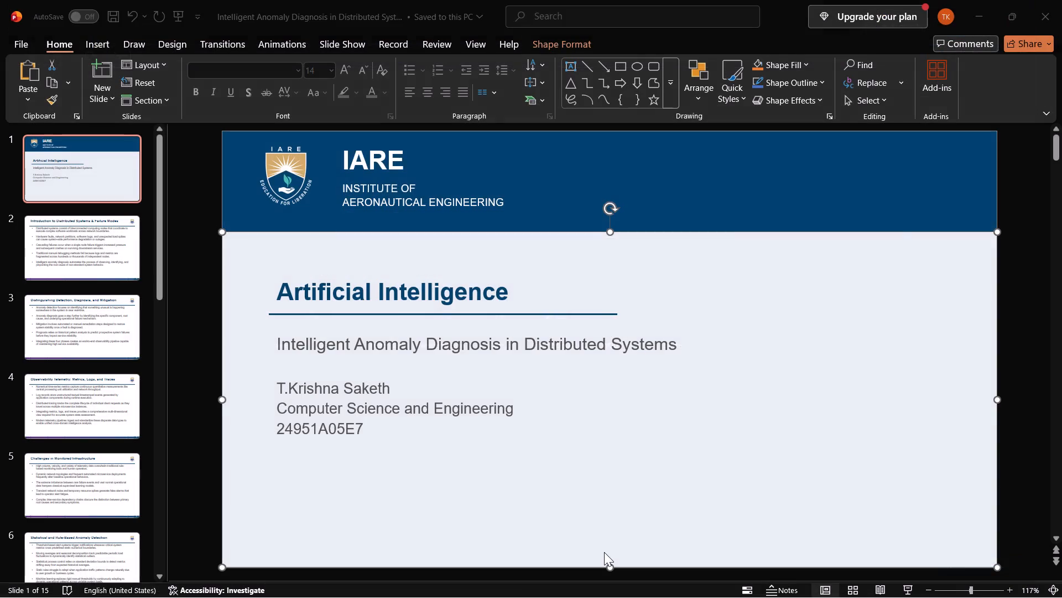
On Desktop 2, close the Samvidha Chrome window and try to close the Data skew and Cloud Service Misconfiguration Exploit presentations.
{"action": "left_click", "coordinate": [572, 536]}
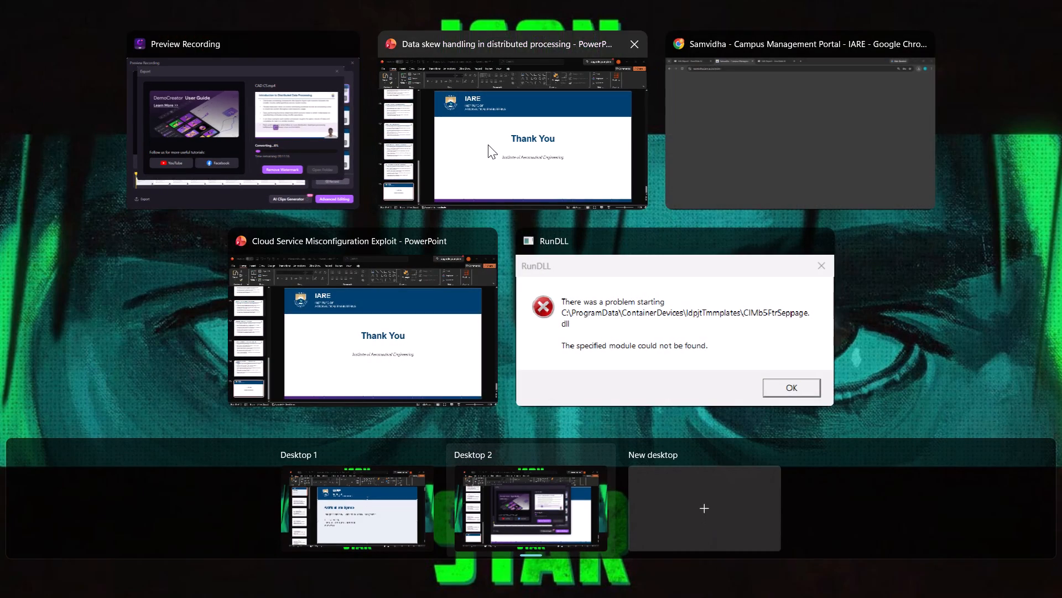
{"action": "left_click", "coordinate": [636, 46]}
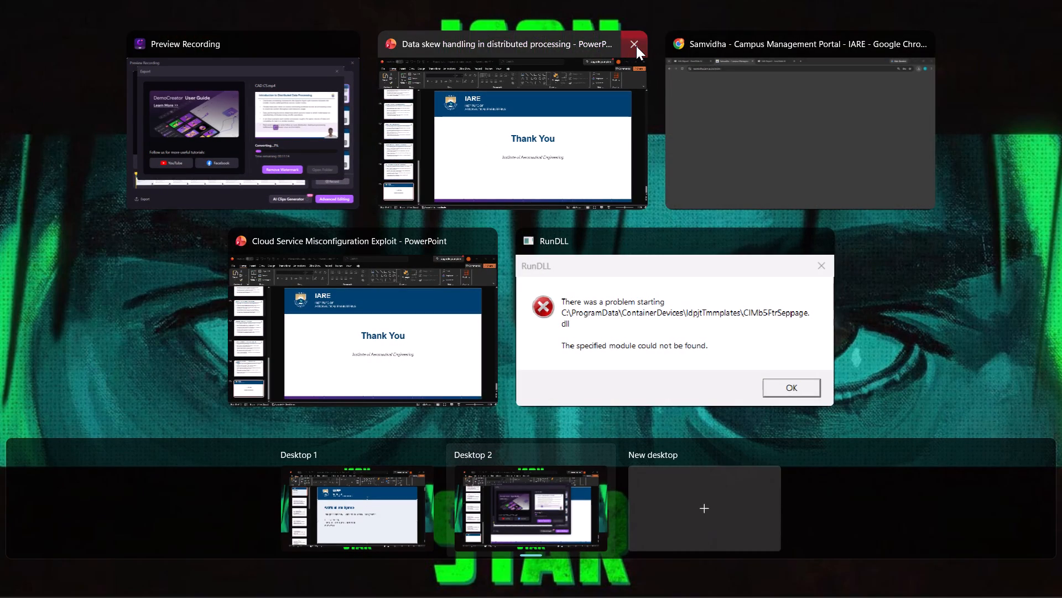
{"action": "left_click", "coordinate": [926, 43]}
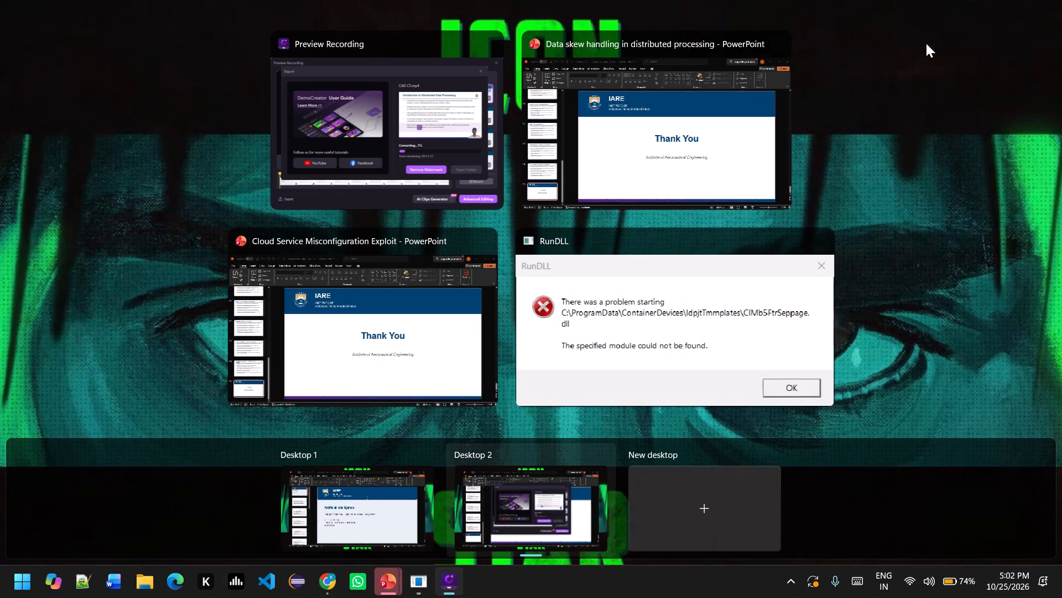
{"action": "left_click", "coordinate": [788, 39]}
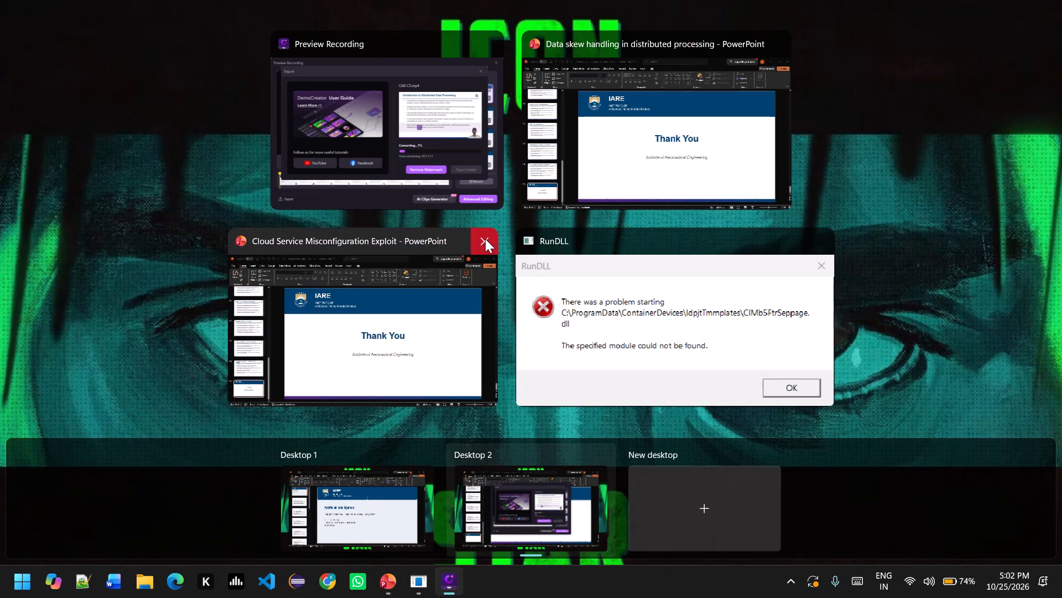
{"action": "left_click", "coordinate": [484, 239]}
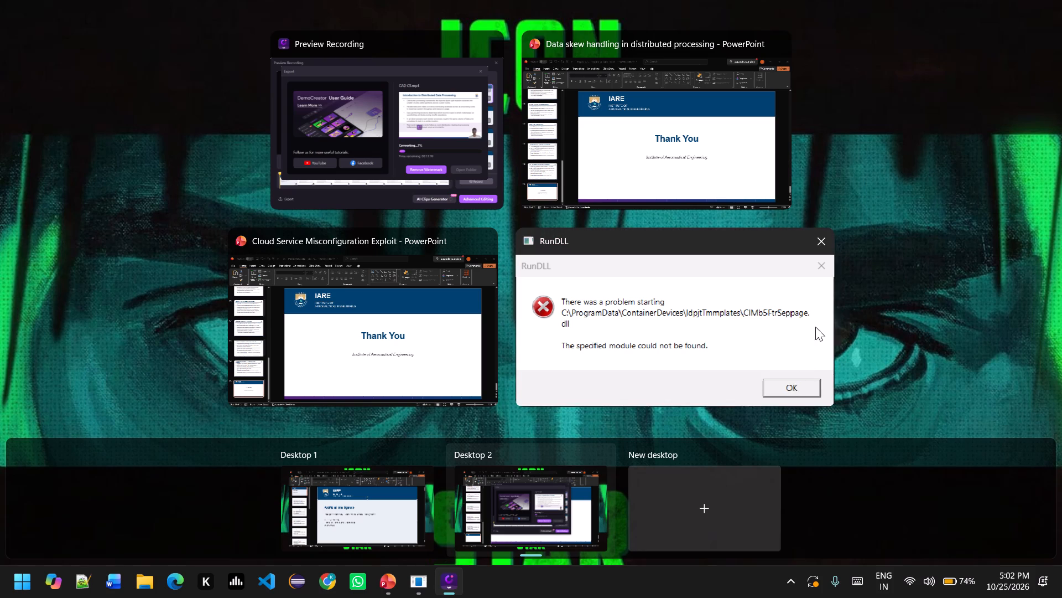
Bring up the RunDLL error dialog on Desktop 2 and dismiss it.
{"action": "left_click", "coordinate": [730, 350]}
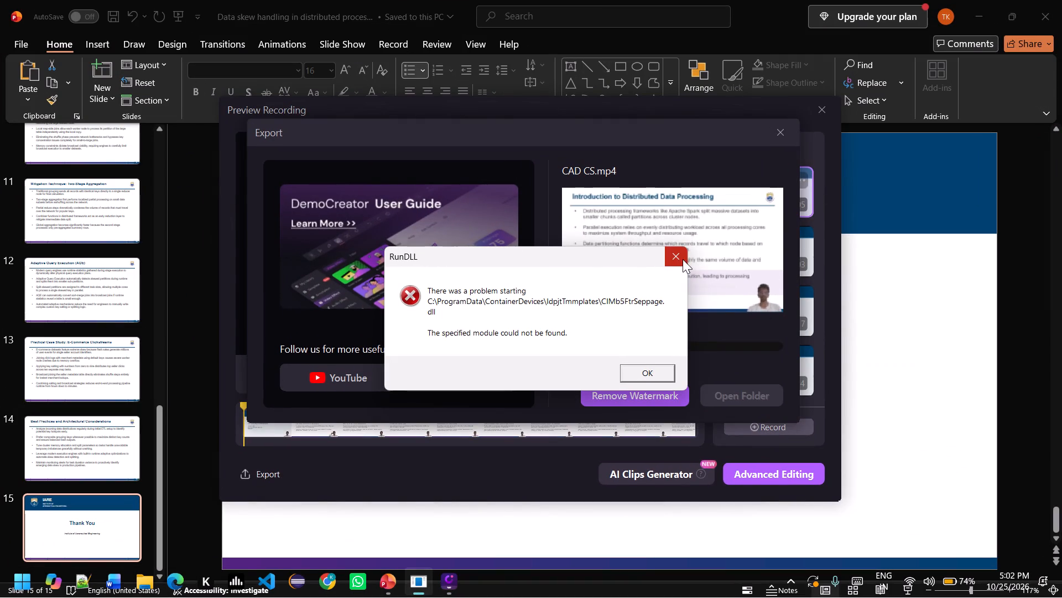
{"action": "left_click", "coordinate": [680, 260]}
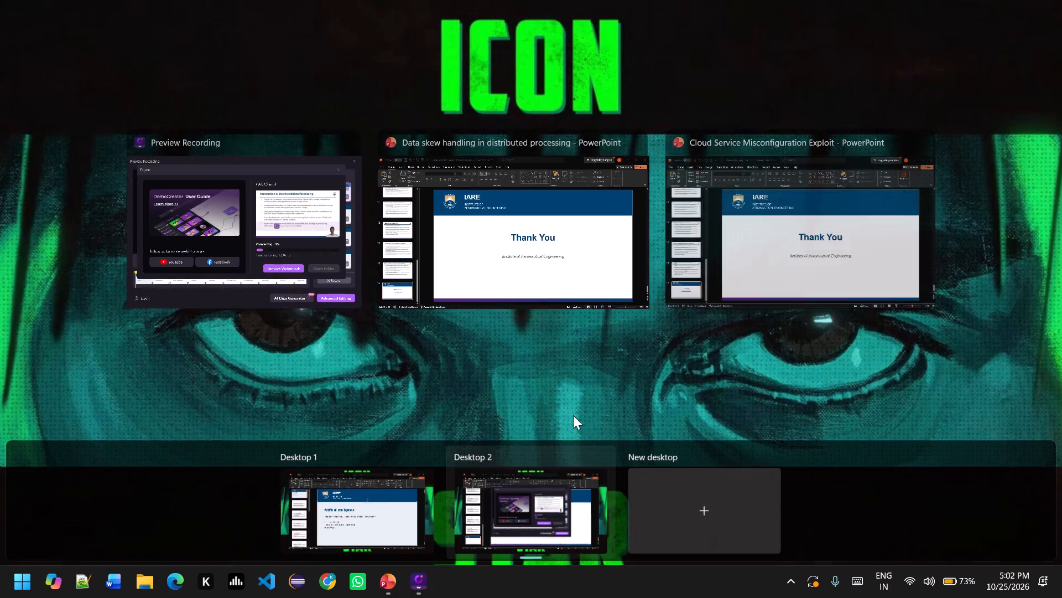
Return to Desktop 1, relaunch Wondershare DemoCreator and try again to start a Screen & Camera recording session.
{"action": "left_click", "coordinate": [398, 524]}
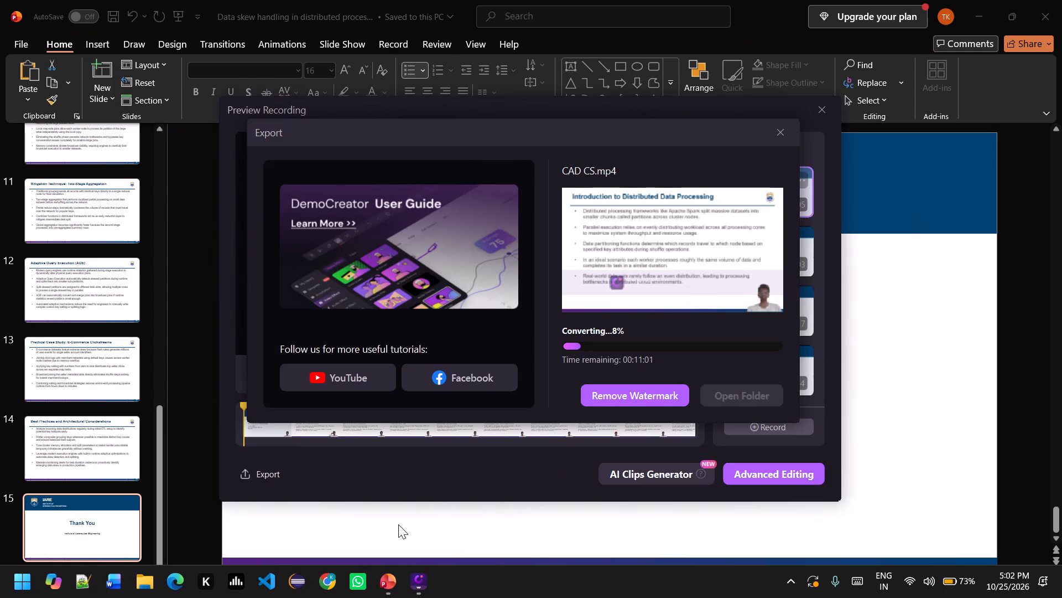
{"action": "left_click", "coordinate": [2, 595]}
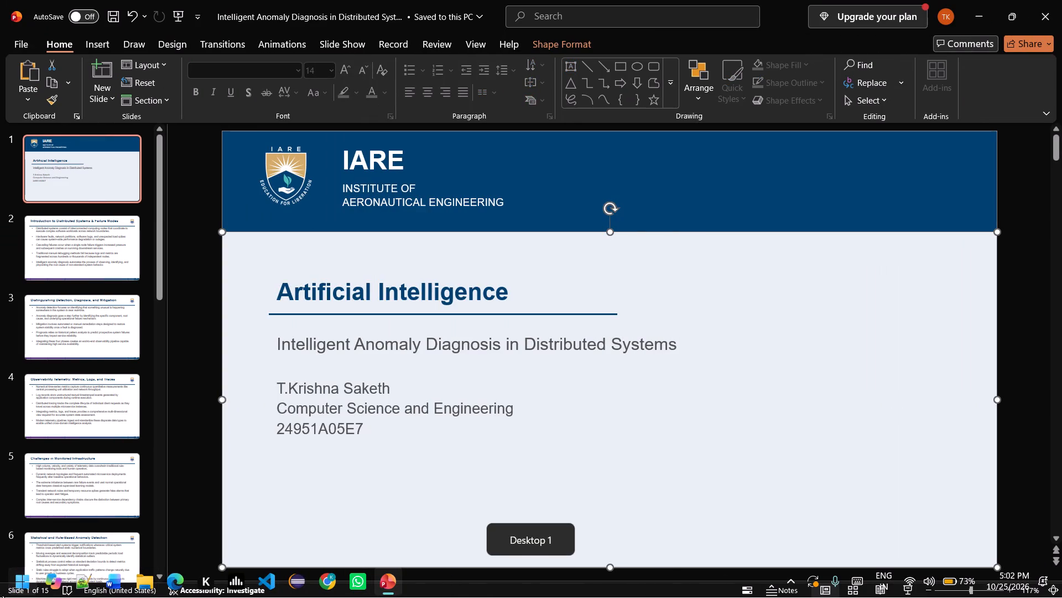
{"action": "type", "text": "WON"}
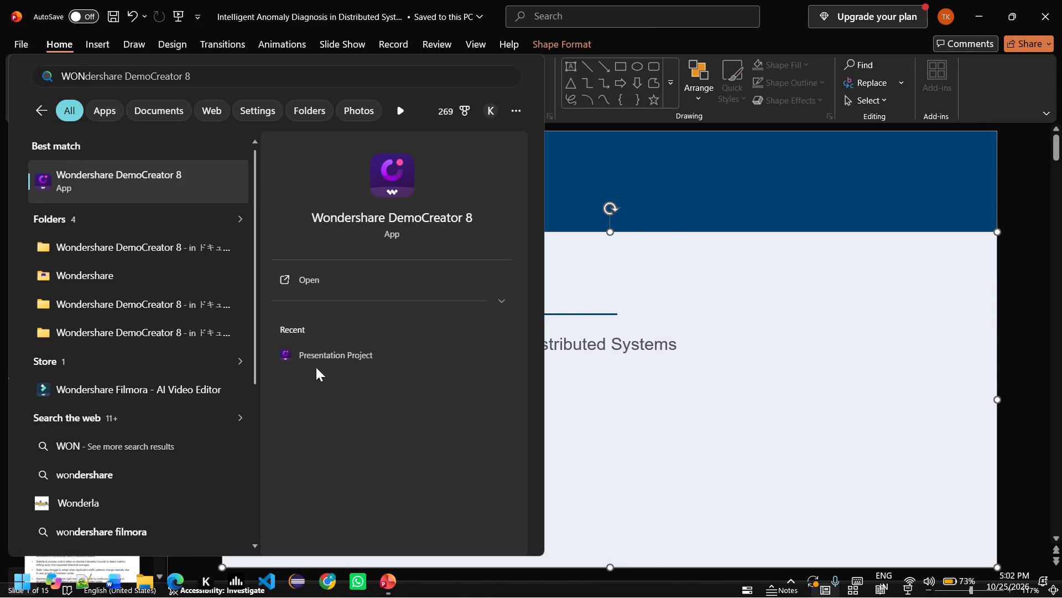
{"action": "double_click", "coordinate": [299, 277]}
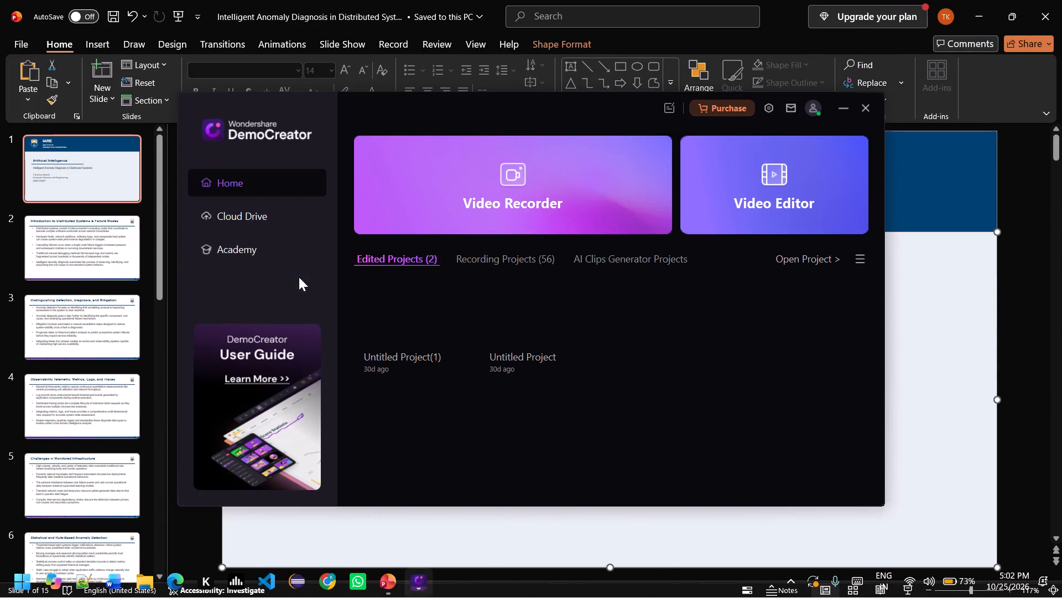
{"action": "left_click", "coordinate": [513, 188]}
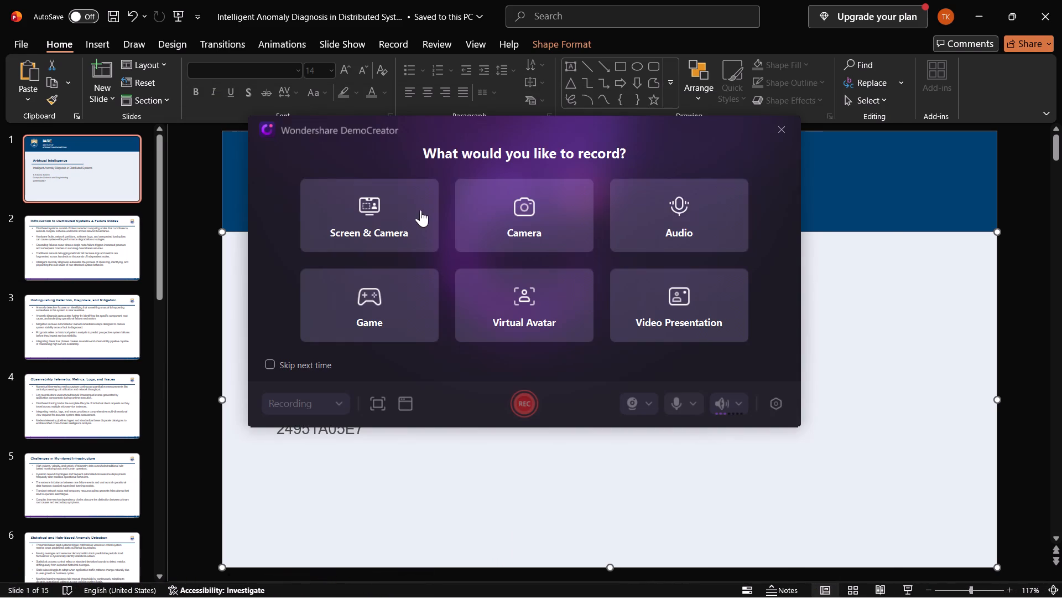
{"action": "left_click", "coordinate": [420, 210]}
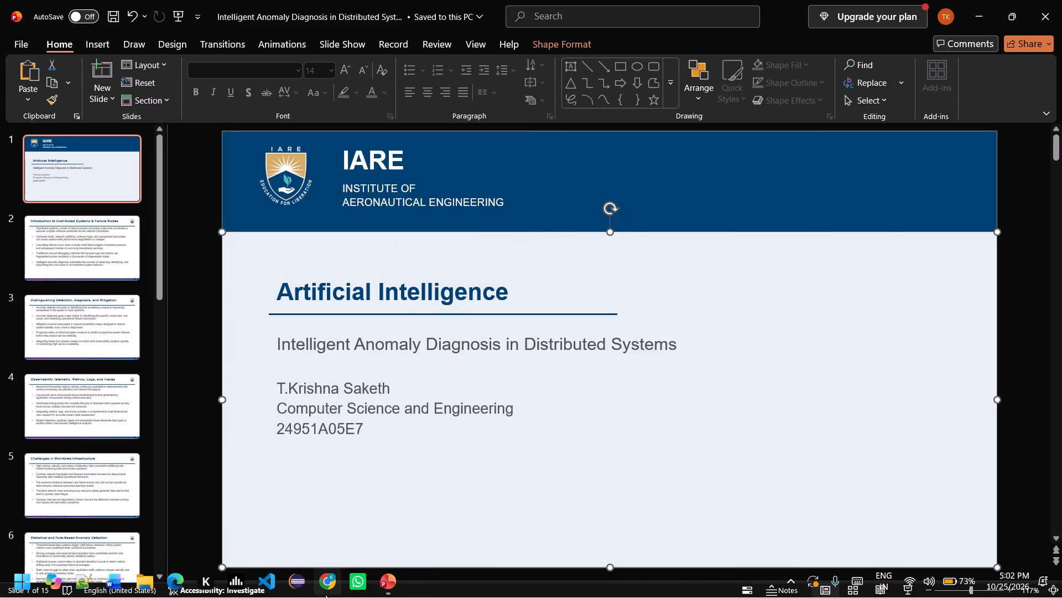
On Desktop 2, close the Data skew handling and Cloud Service Misconfiguration Exploit presentations, leaving the export window open.
{"action": "scroll", "coordinate": [460, 574], "scroll_direction": "down", "scroll_amount": 1}
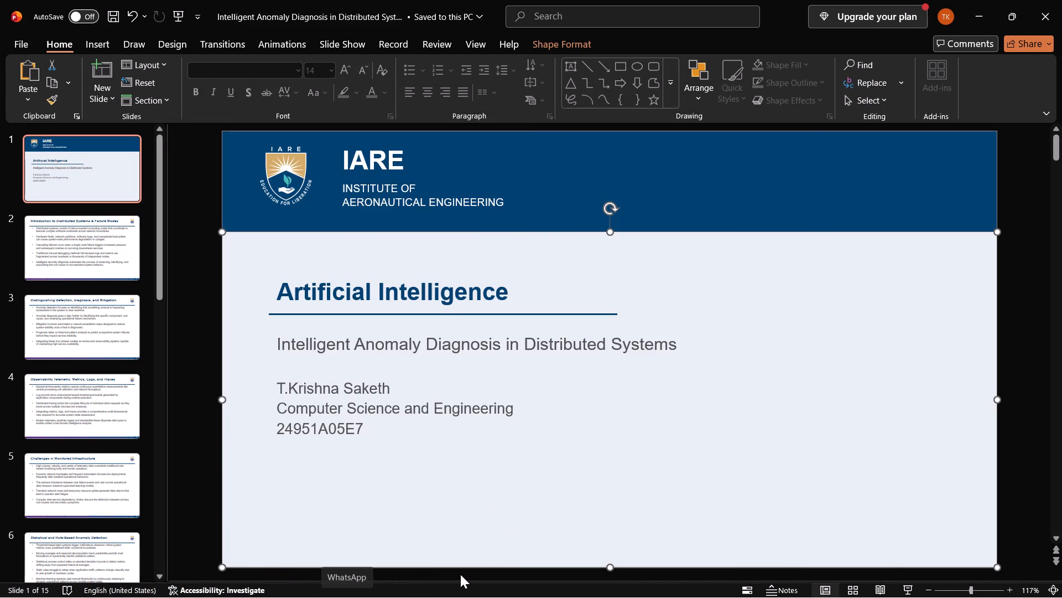
{"action": "left_click", "coordinate": [509, 529]}
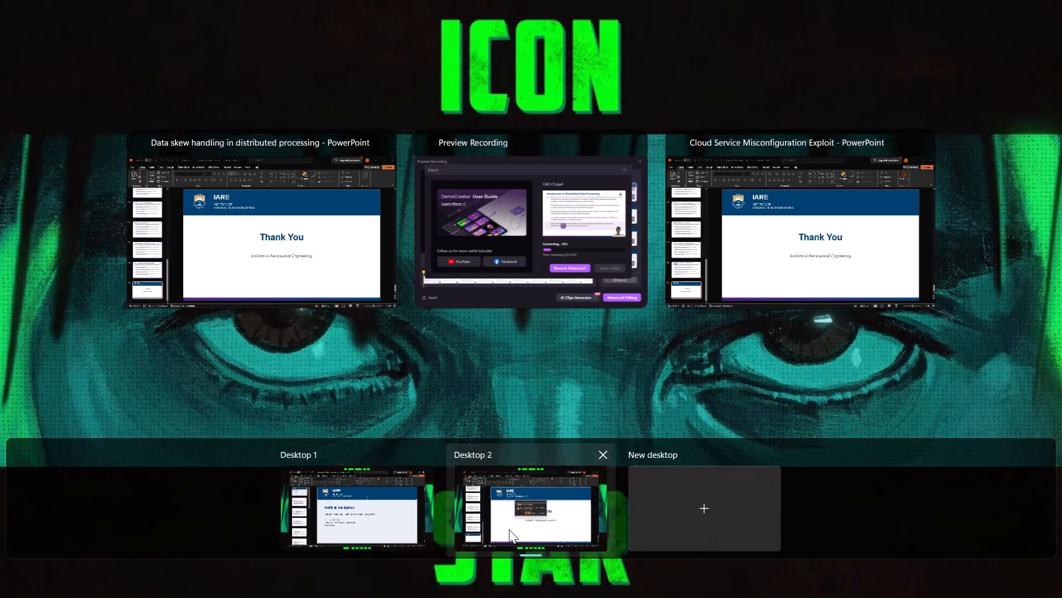
{"action": "left_click", "coordinate": [555, 336]}
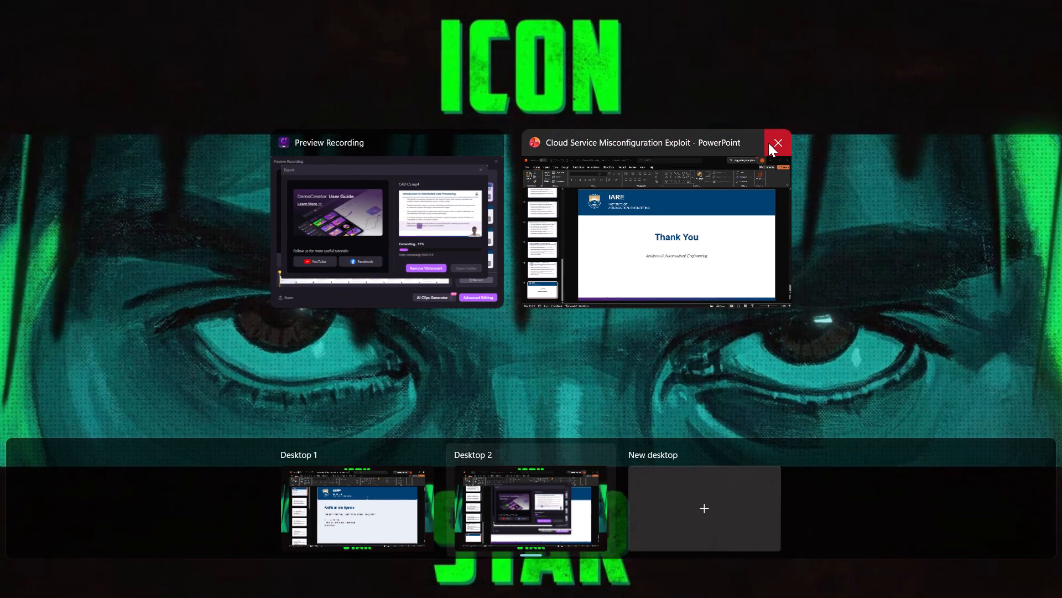
{"action": "left_click", "coordinate": [769, 144]}
{"action": "left_click", "coordinate": [645, 288]}
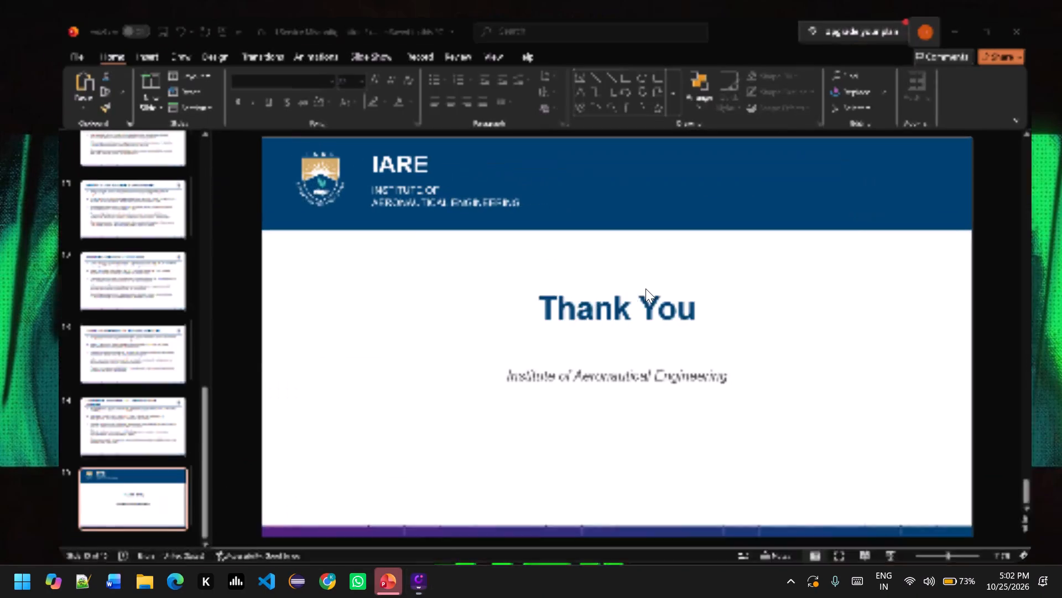
{"action": "left_click_drag", "start_coordinate": [562, 348], "coordinate": [560, 331]}
{"action": "left_click", "coordinate": [560, 331]}
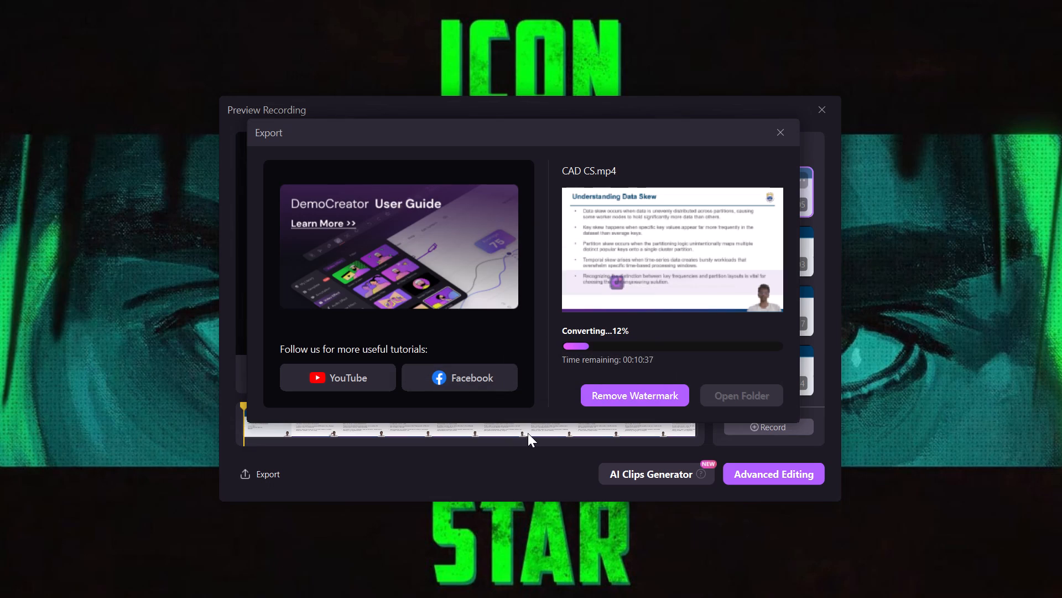
Check the CAD CS.mp4 export progress on Desktop 2 and go back to the Artificial Intelligence presentation on Desktop 1.
{"action": "left_click", "coordinate": [402, 532]}
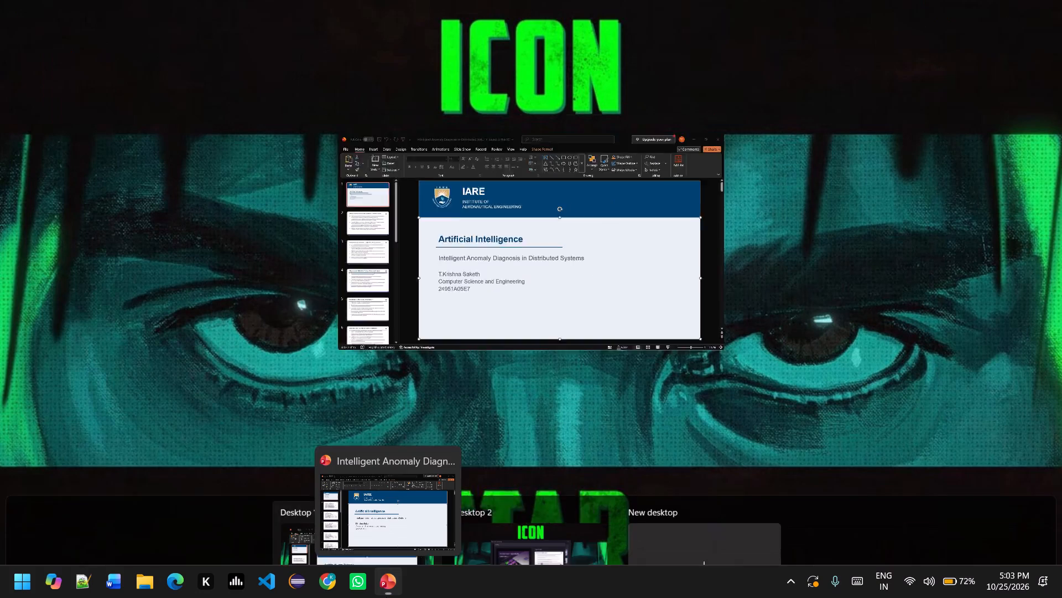
{"action": "left_click", "coordinate": [551, 513]}
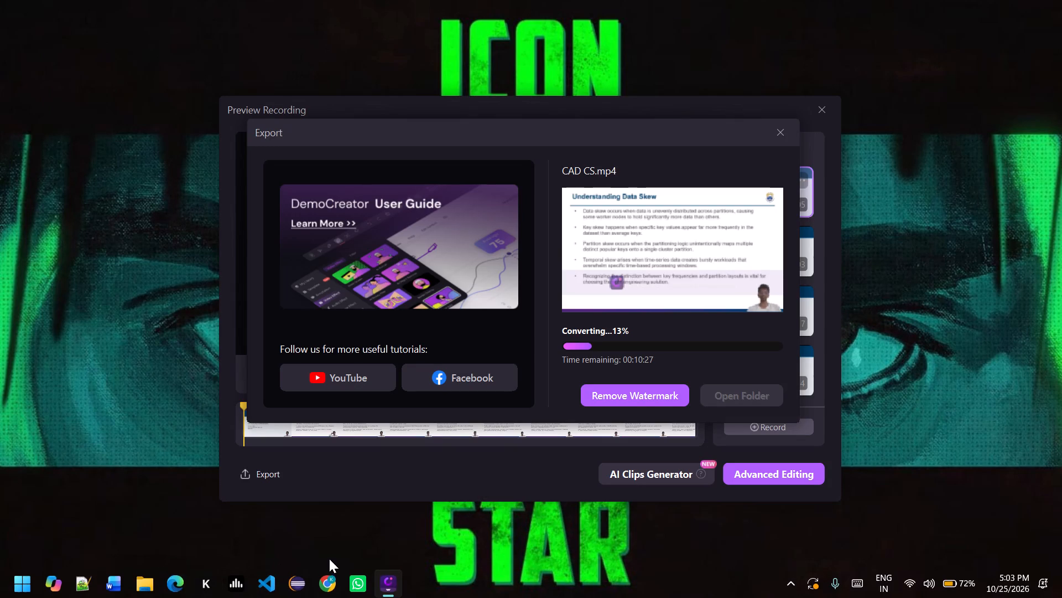
{"action": "left_click", "coordinate": [361, 488]}
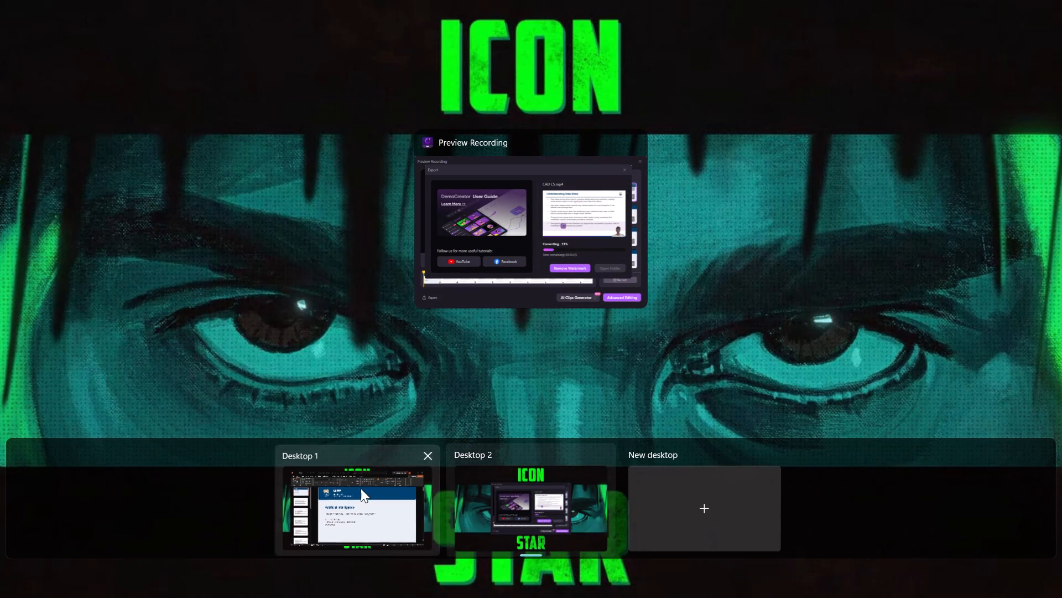
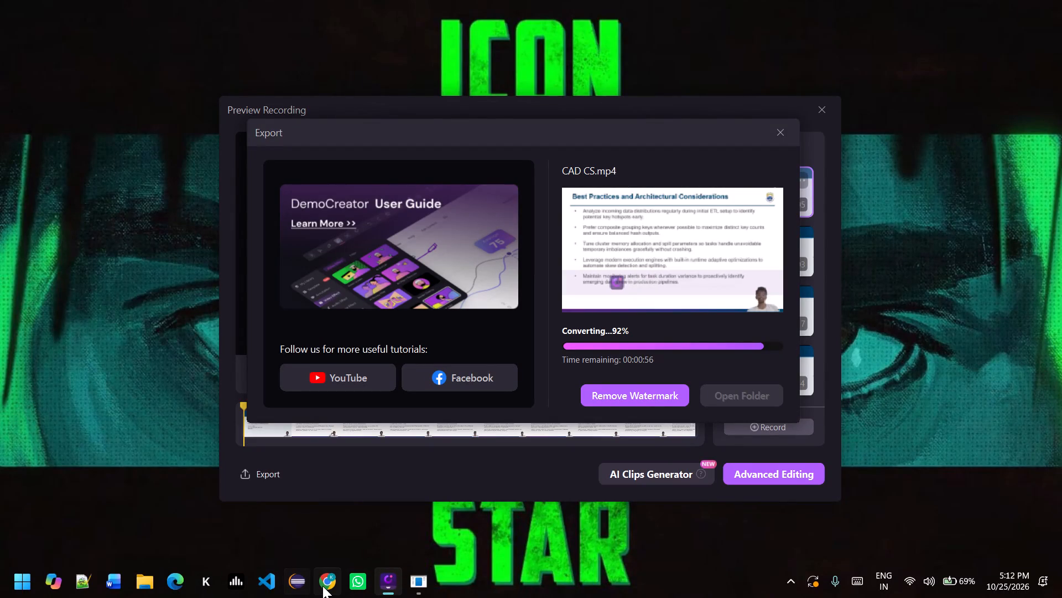
In Chrome on Desktop 2, open Intelligent Anomaly Diagnosis in Distributed Systems.pptx from the recent downloads.
{"action": "left_click", "coordinate": [324, 586]}
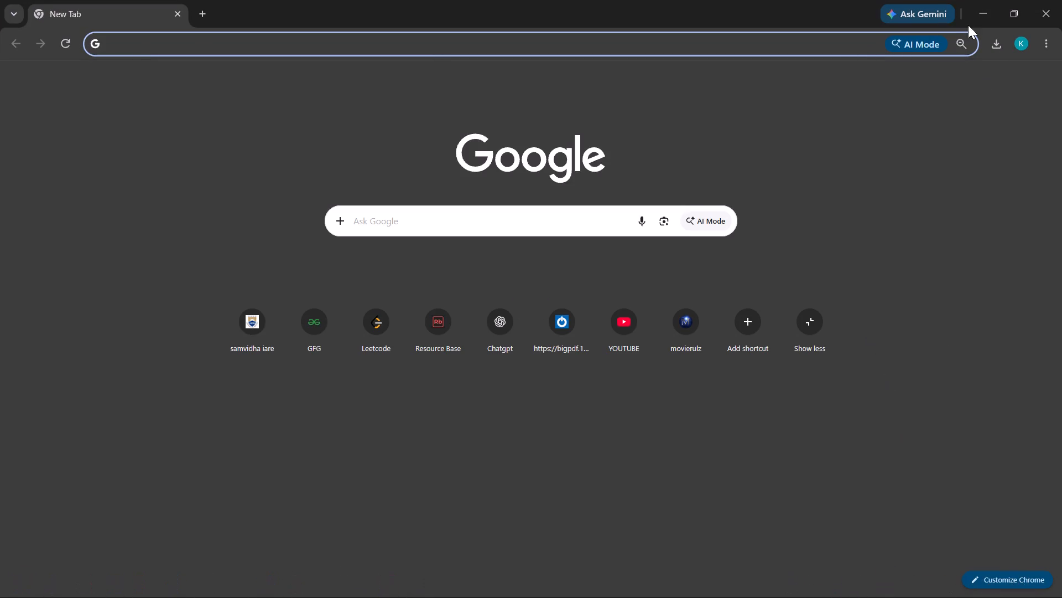
{"action": "left_click", "coordinate": [1003, 50]}
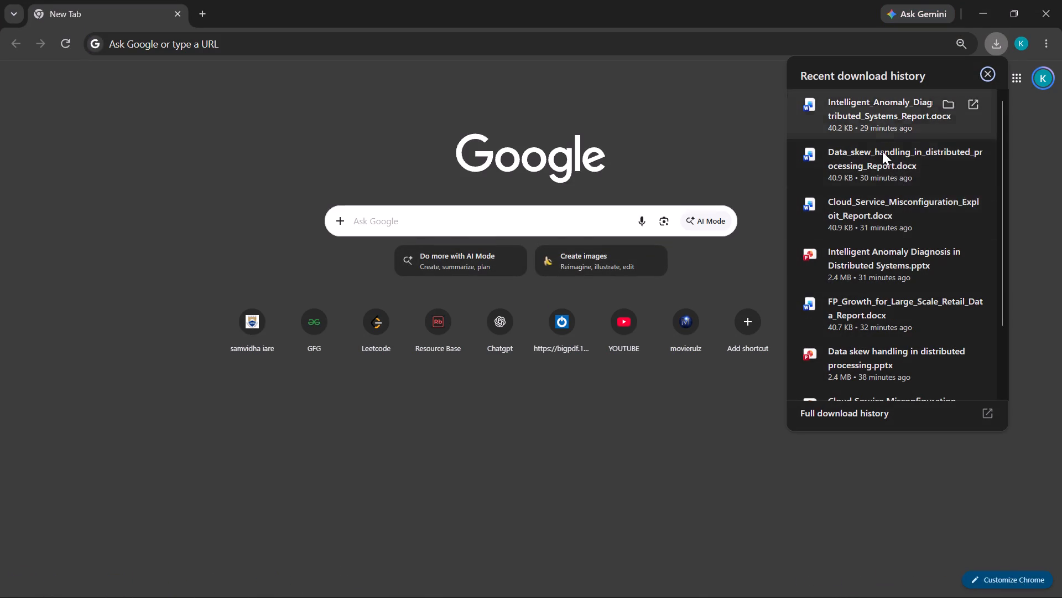
{"action": "left_click", "coordinate": [879, 257]}
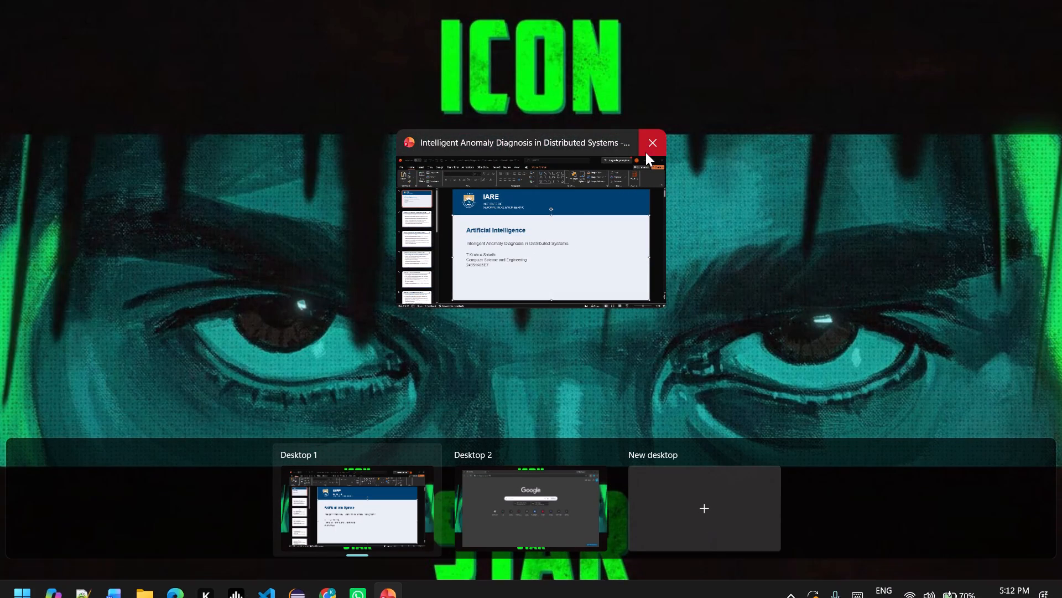
Close Desktop 1 to merge its windows with Desktop 2, then return to the Intelligent Anomaly Diagnosis presentation, cancelling its pending close.
{"action": "left_click", "coordinate": [650, 147]}
{"action": "left_click", "coordinate": [522, 504]}
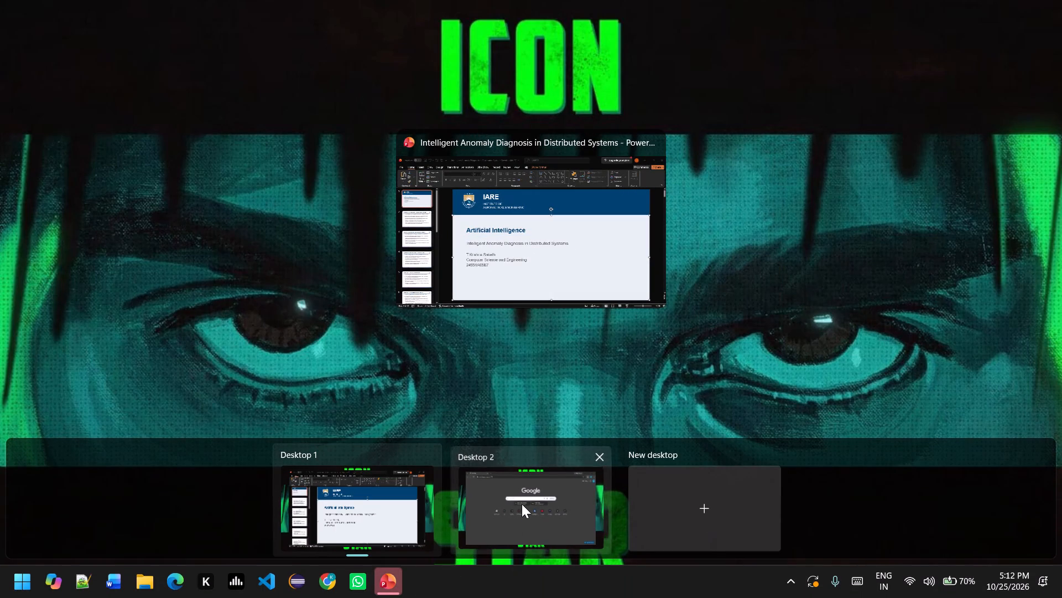
{"action": "left_click", "coordinate": [413, 576]}
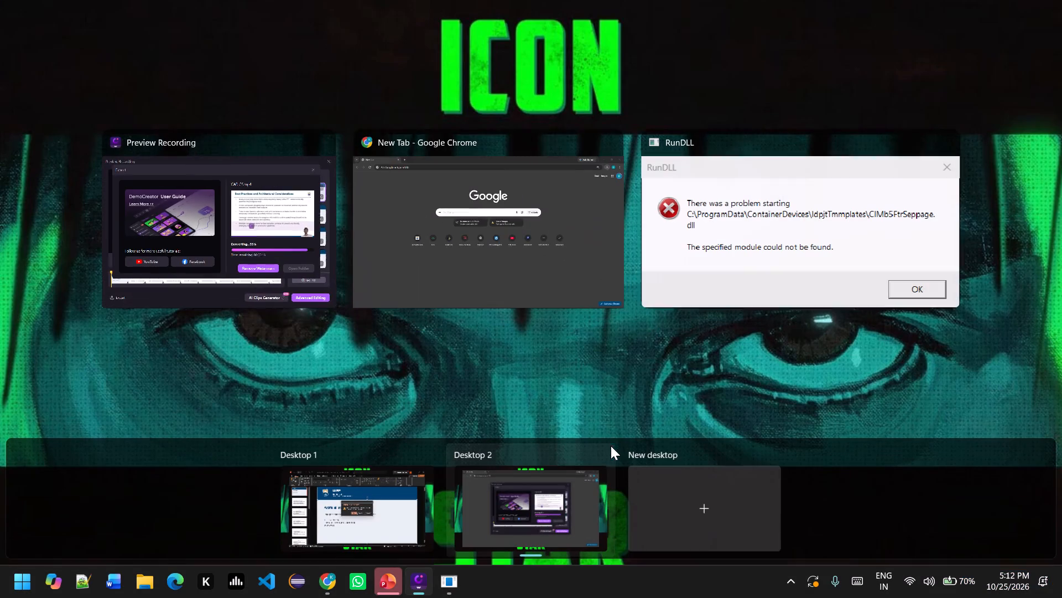
{"action": "left_click", "coordinate": [425, 454]}
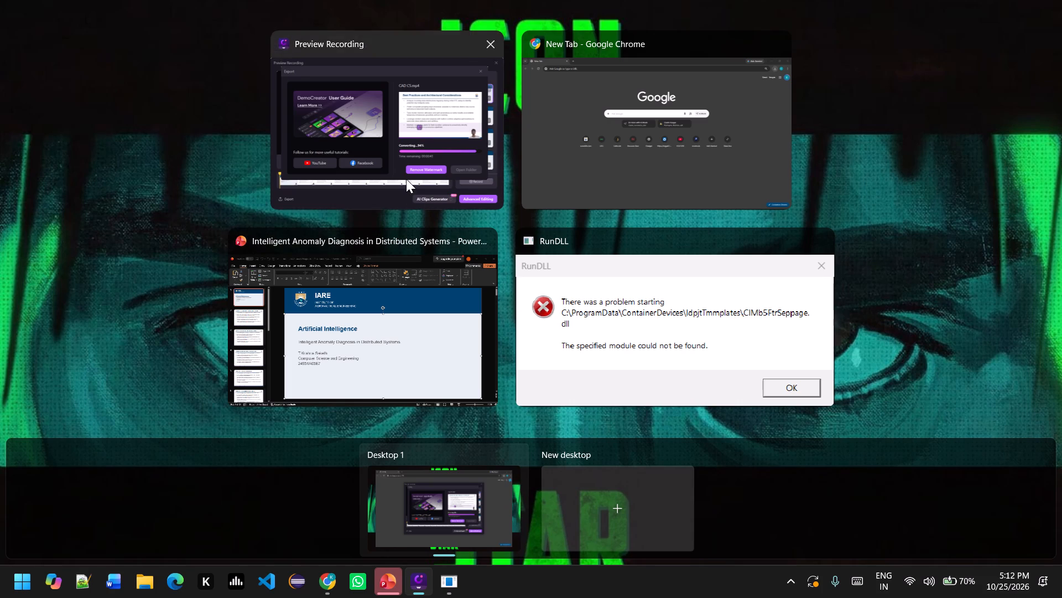
{"action": "left_click", "coordinate": [409, 280]}
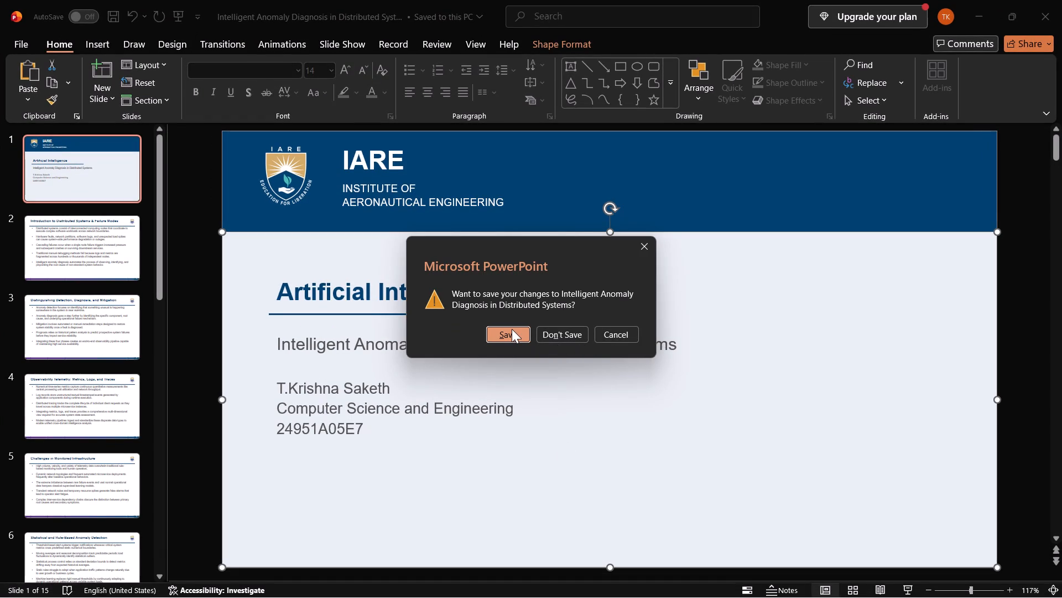
{"action": "left_click", "coordinate": [638, 244]}
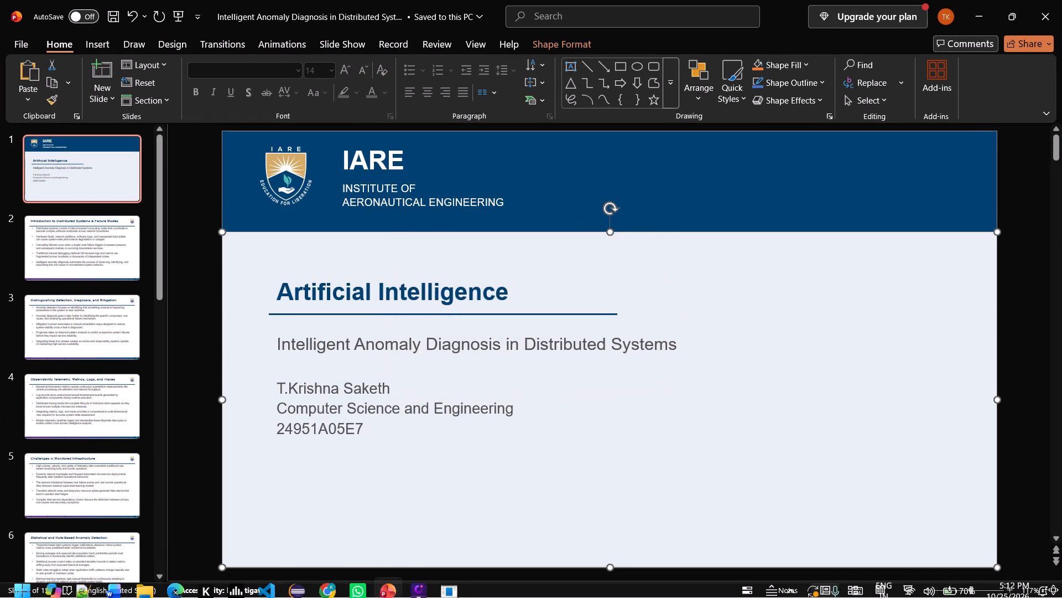
Bring the CAD CS.mp4 export window in front of the presentation and watch the conversion progress.
{"action": "left_click", "coordinate": [418, 582]}
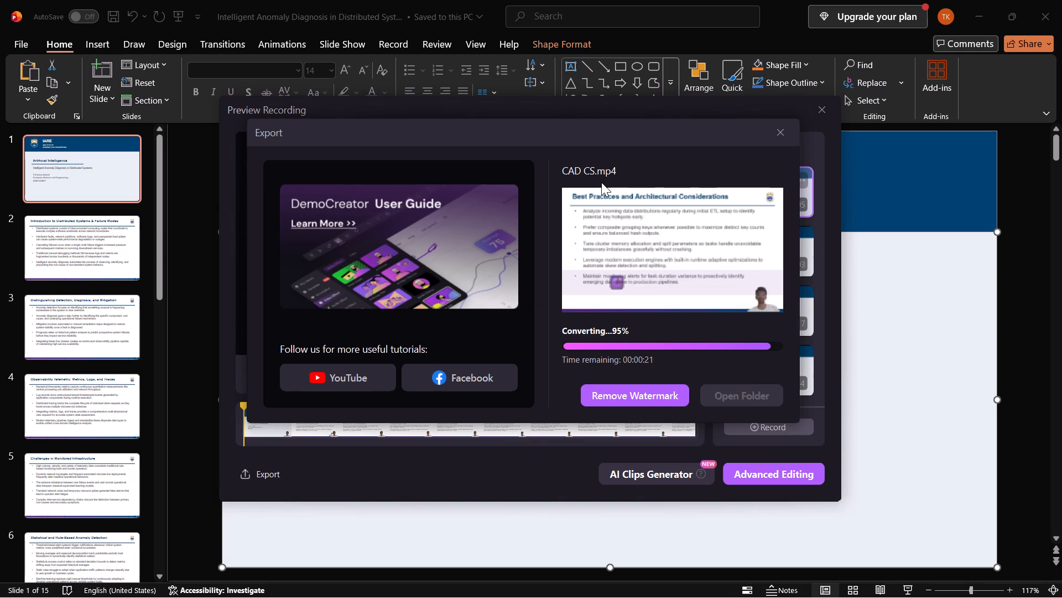
{"action": "left_click_drag", "start_coordinate": [610, 135], "coordinate": [768, 377]}
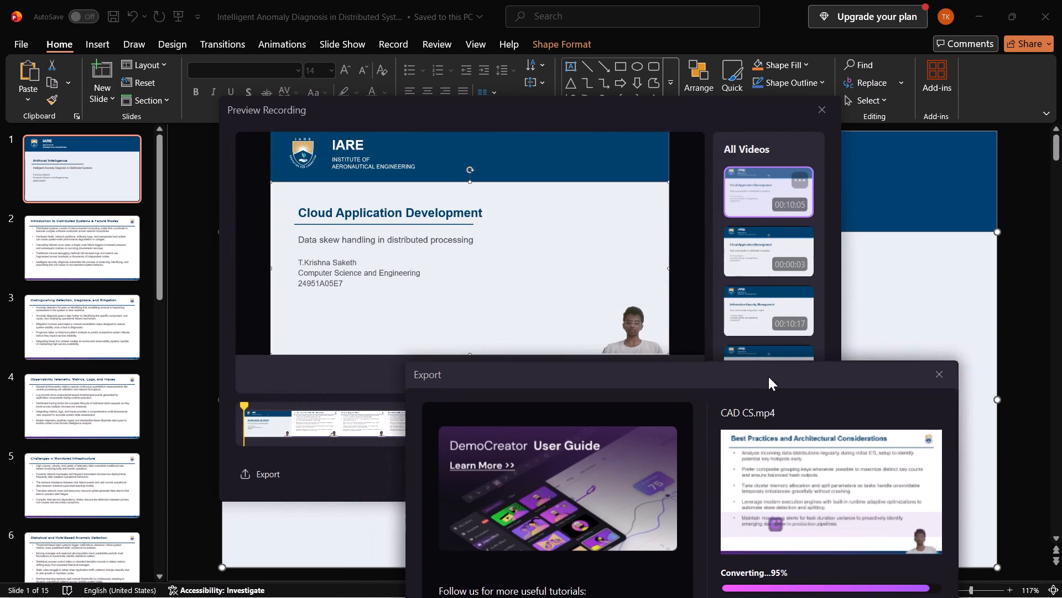
{"action": "left_click_drag", "start_coordinate": [768, 377], "coordinate": [525, 101]}
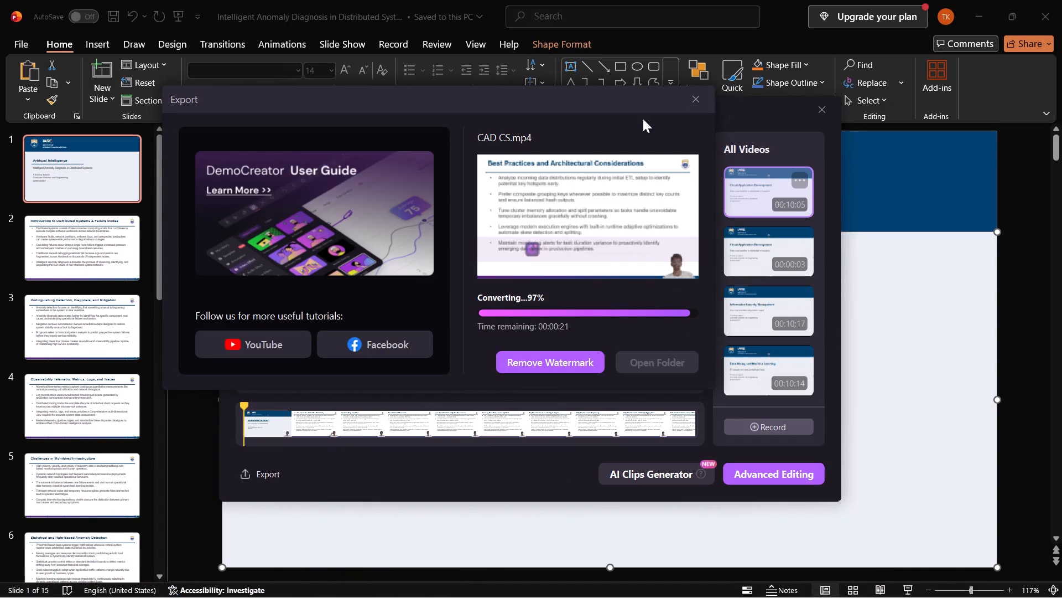
{"action": "left_click_drag", "start_coordinate": [594, 89], "coordinate": [662, 128]}
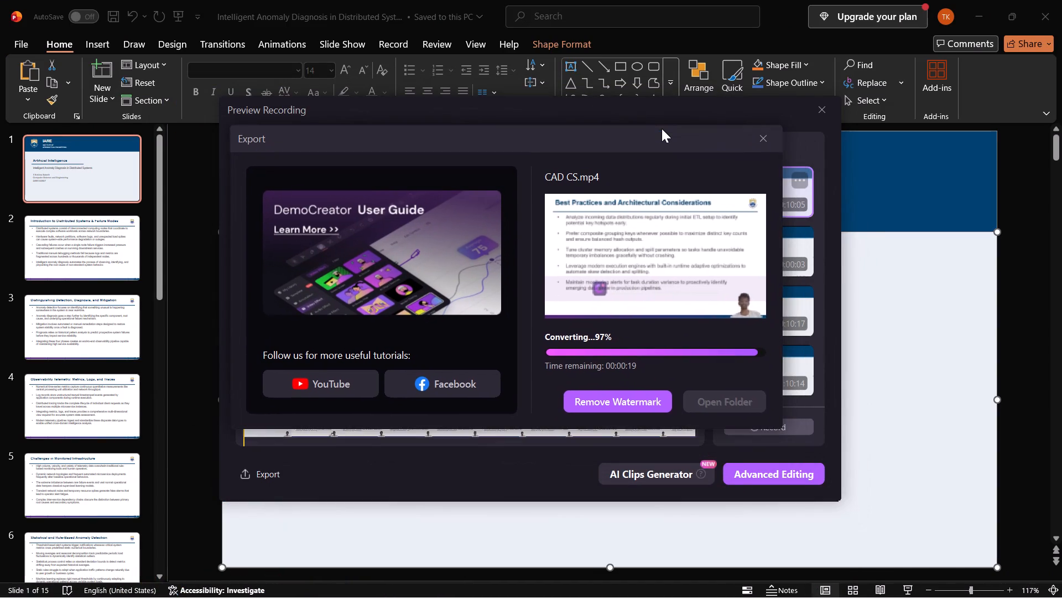
{"action": "left_click_drag", "start_coordinate": [662, 128], "coordinate": [663, 131]}
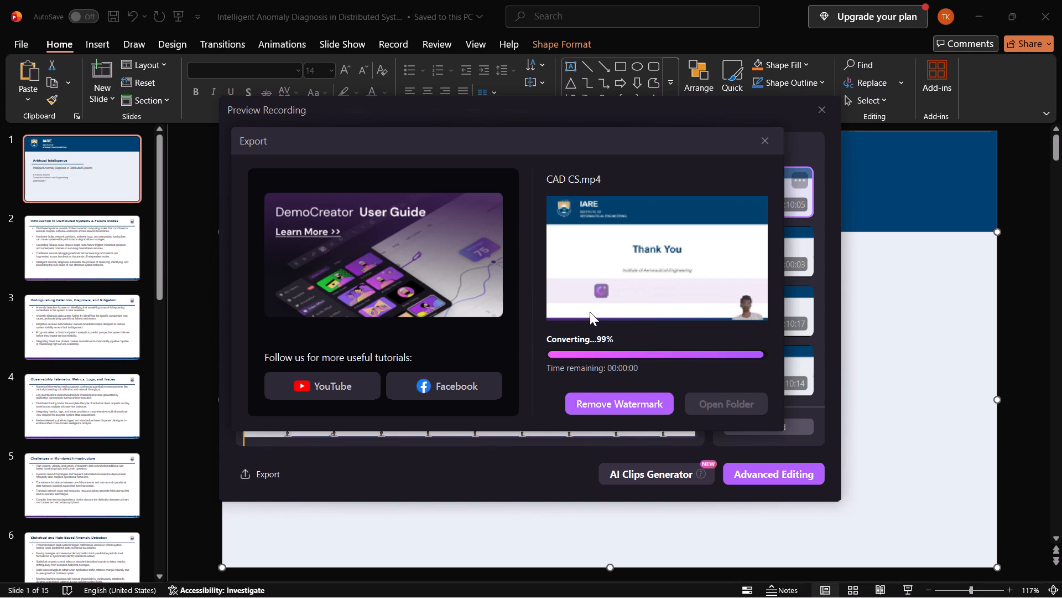
Open the output folder of the exported CAD CS video, then close it and the Preview Recording window.
{"action": "left_click", "coordinate": [729, 408]}
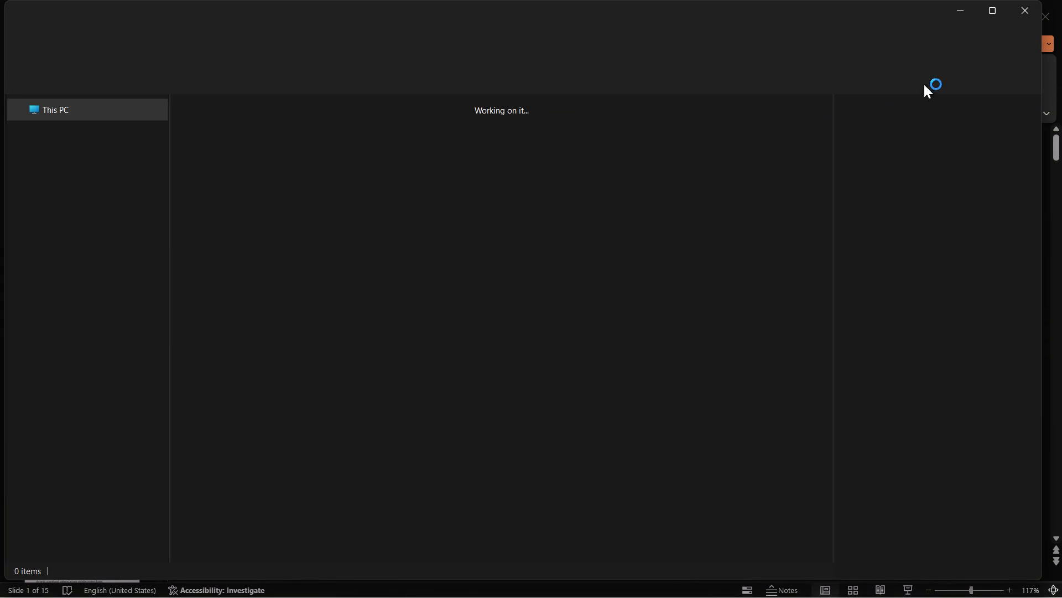
{"action": "left_click", "coordinate": [1018, 9]}
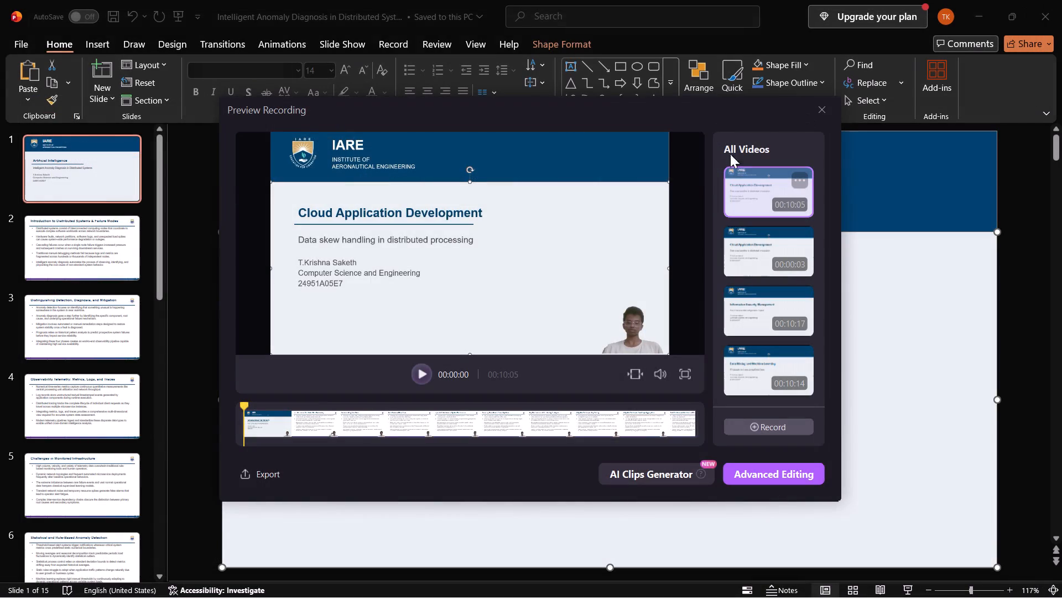
{"action": "left_click", "coordinate": [826, 106]}
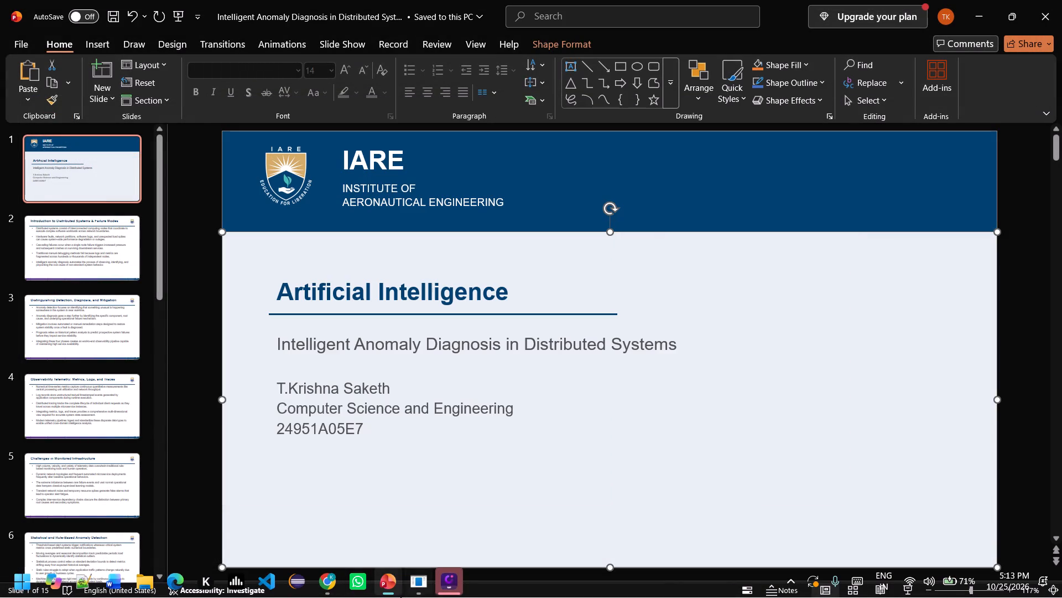
Start a Screen & Camera recording in Wondershare DemoCreator covering the slide area of the Artificial Intelligence presentation.
{"action": "left_click", "coordinate": [440, 585]}
{"action": "left_click", "coordinate": [480, 203]}
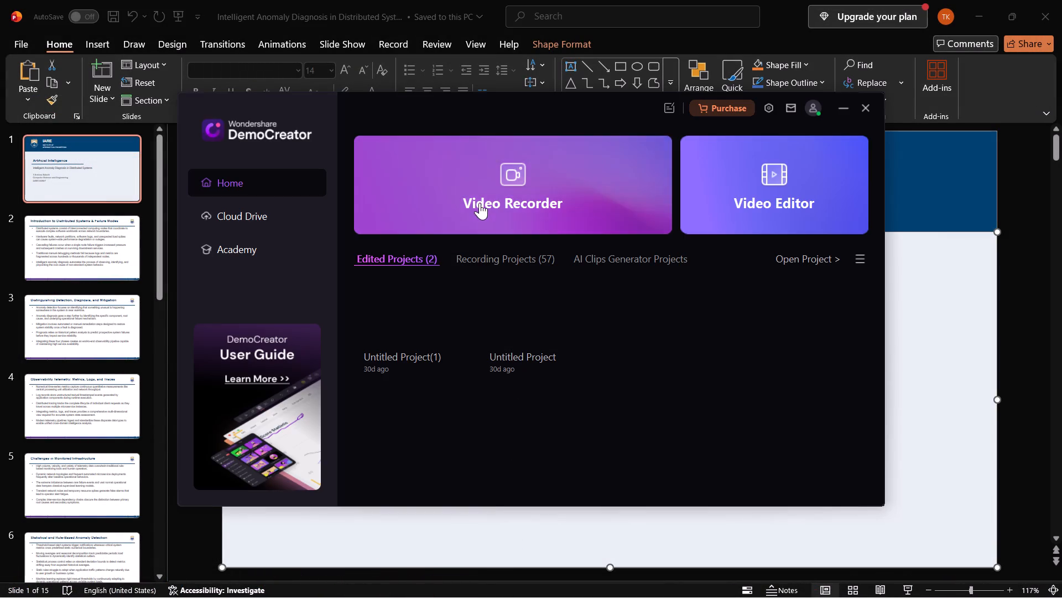
{"action": "left_click", "coordinate": [322, 199]}
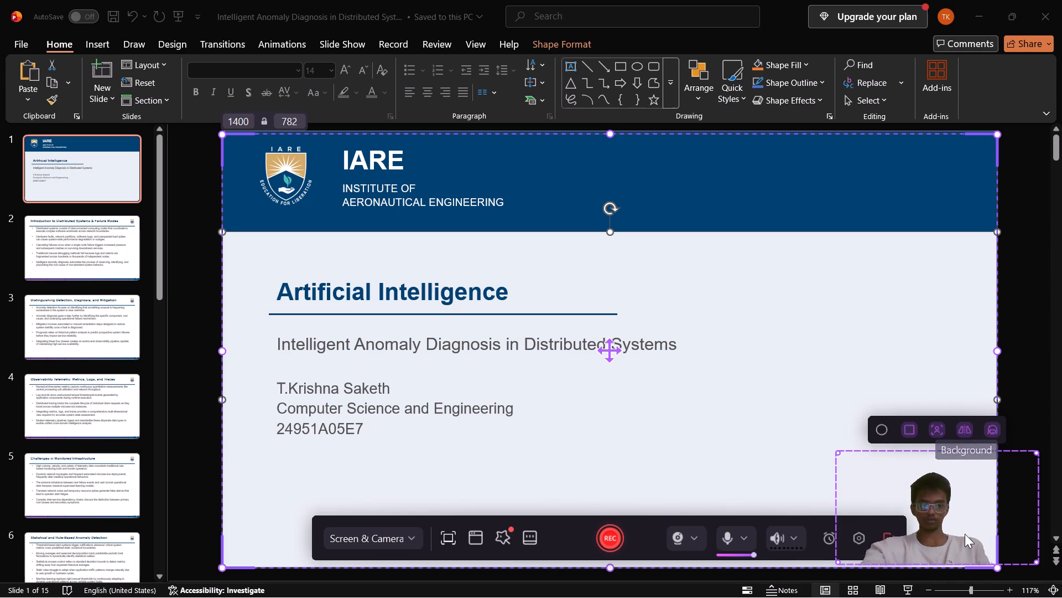
{"action": "left_click", "coordinate": [612, 539]}
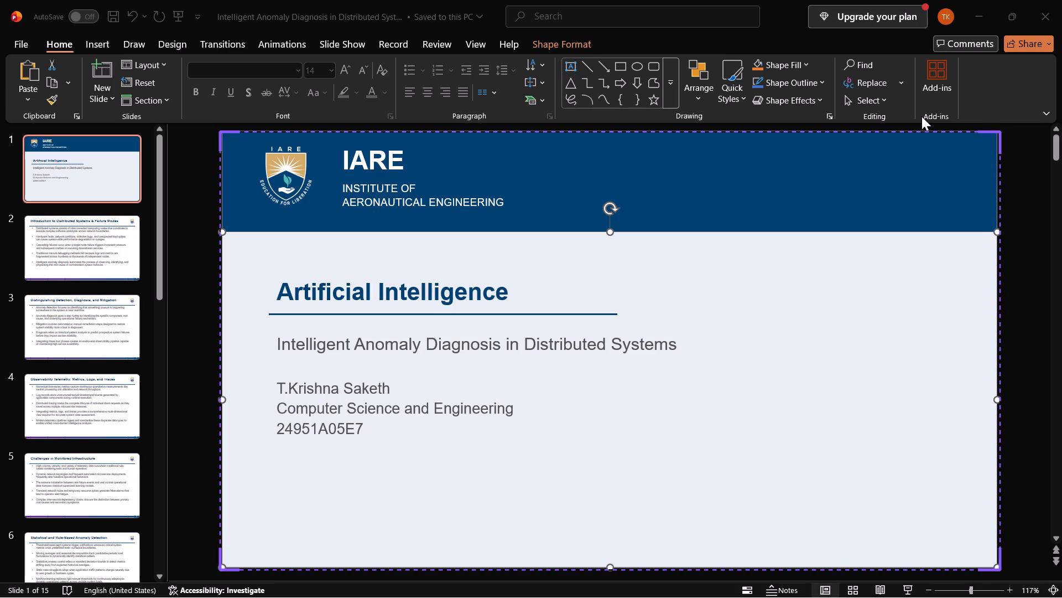
While recording, move from the title slide to slide 2, Introduction to Distributed Systems & Failure Modes.
{"action": "left_click", "coordinate": [922, 116]}
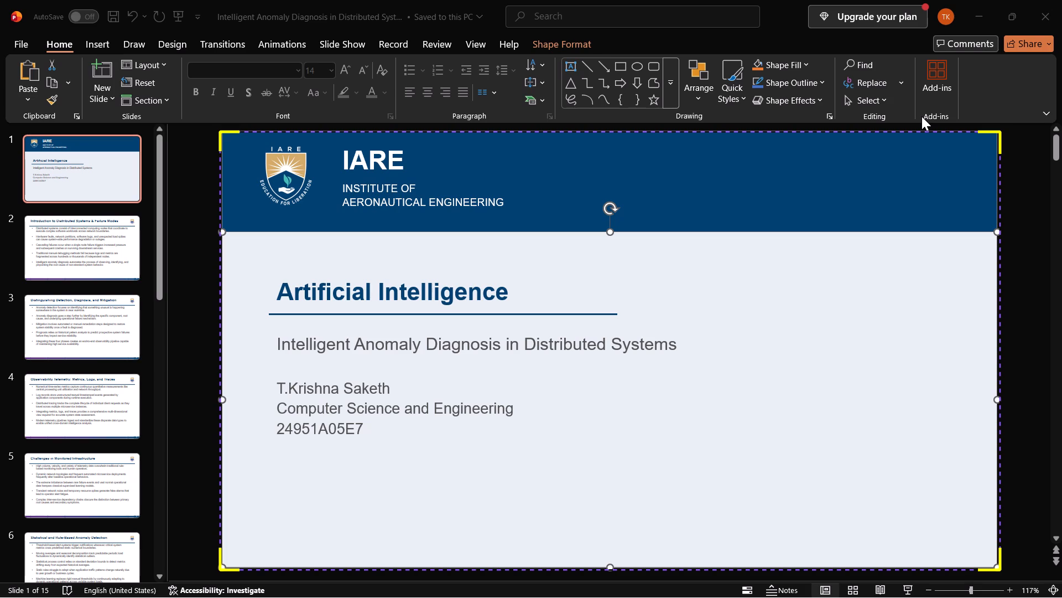
{"action": "left_click", "coordinate": [96, 272]}
{"action": "left_click", "coordinate": [96, 272]}
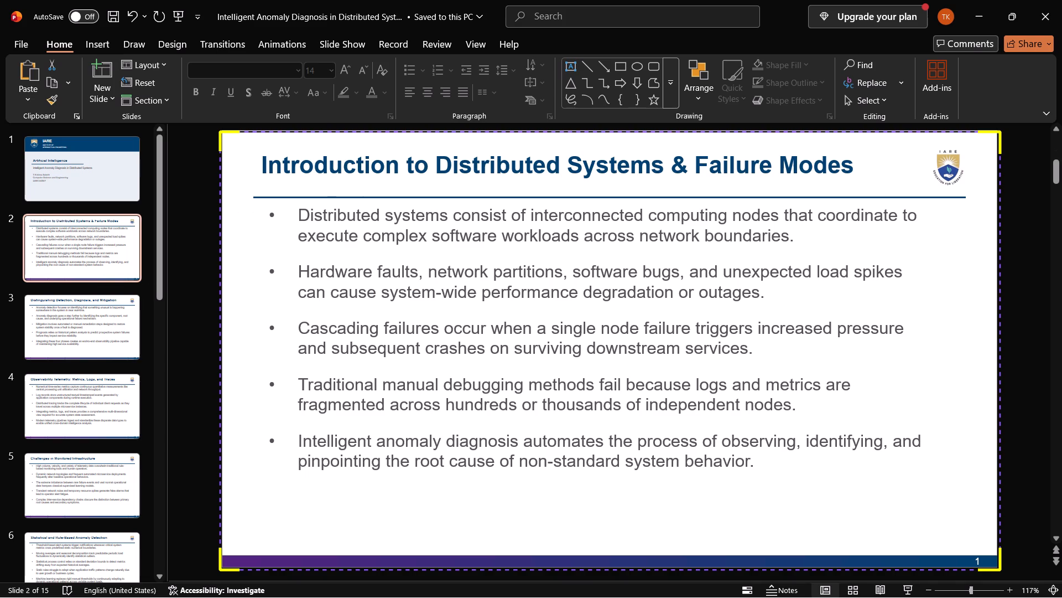
{"action": "left_click", "coordinate": [920, 112]}
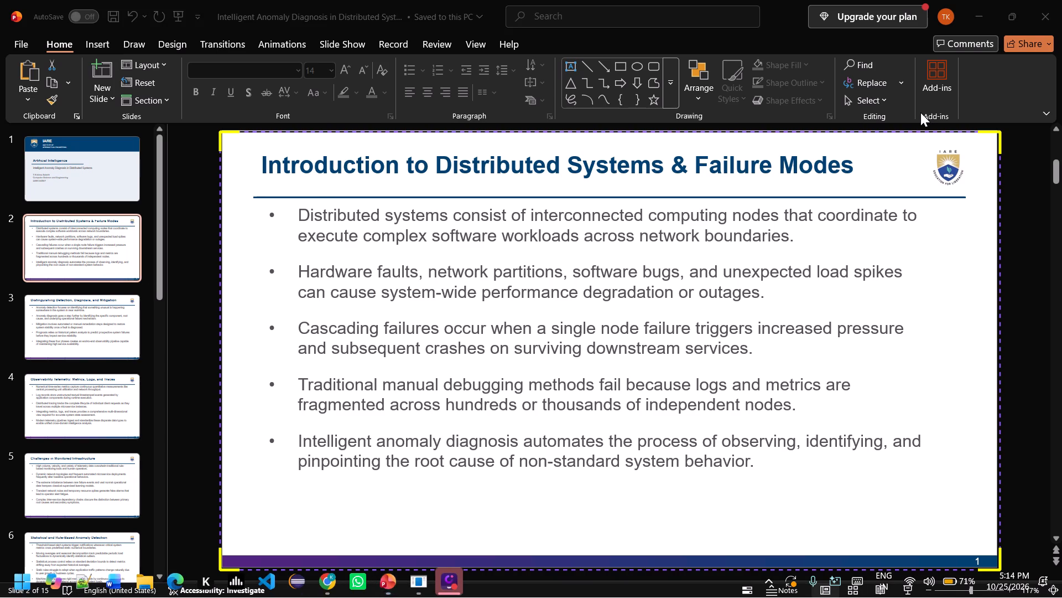